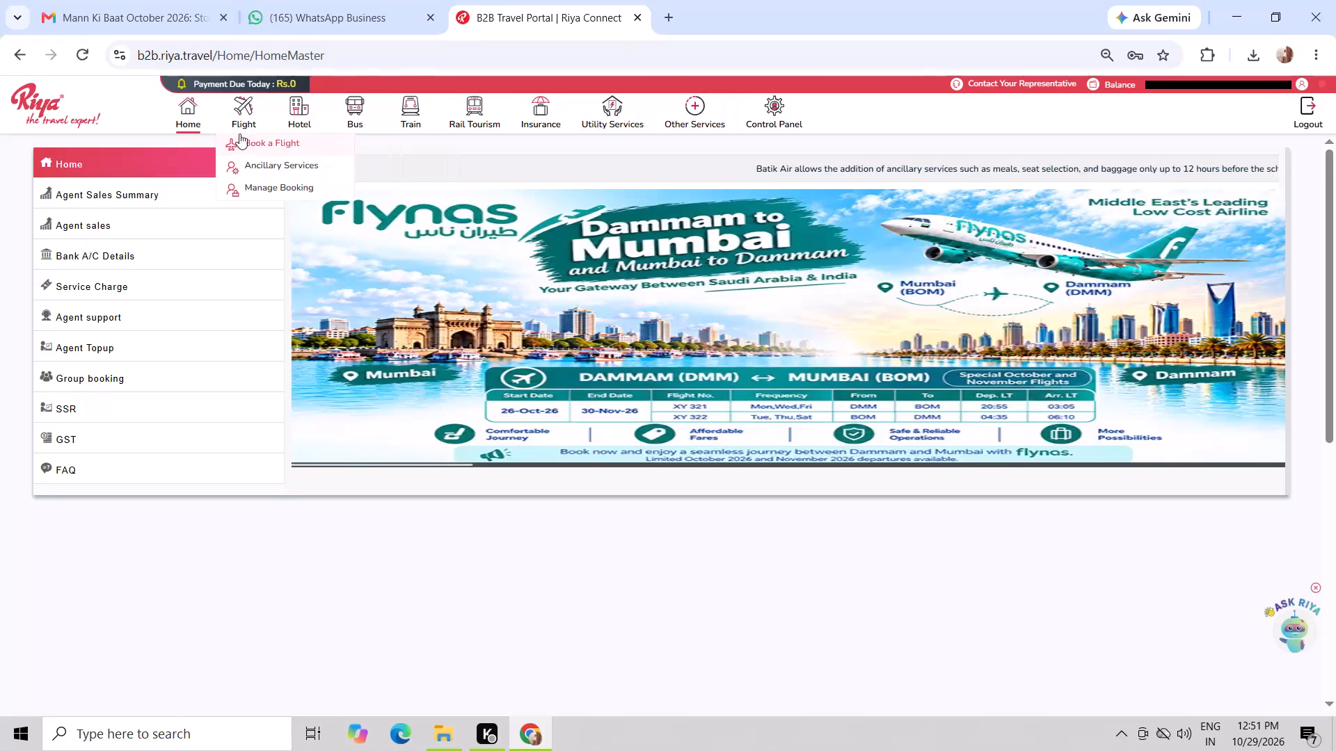
Open the flight booking page of the Riya travel portal.
double_click(255, 143)
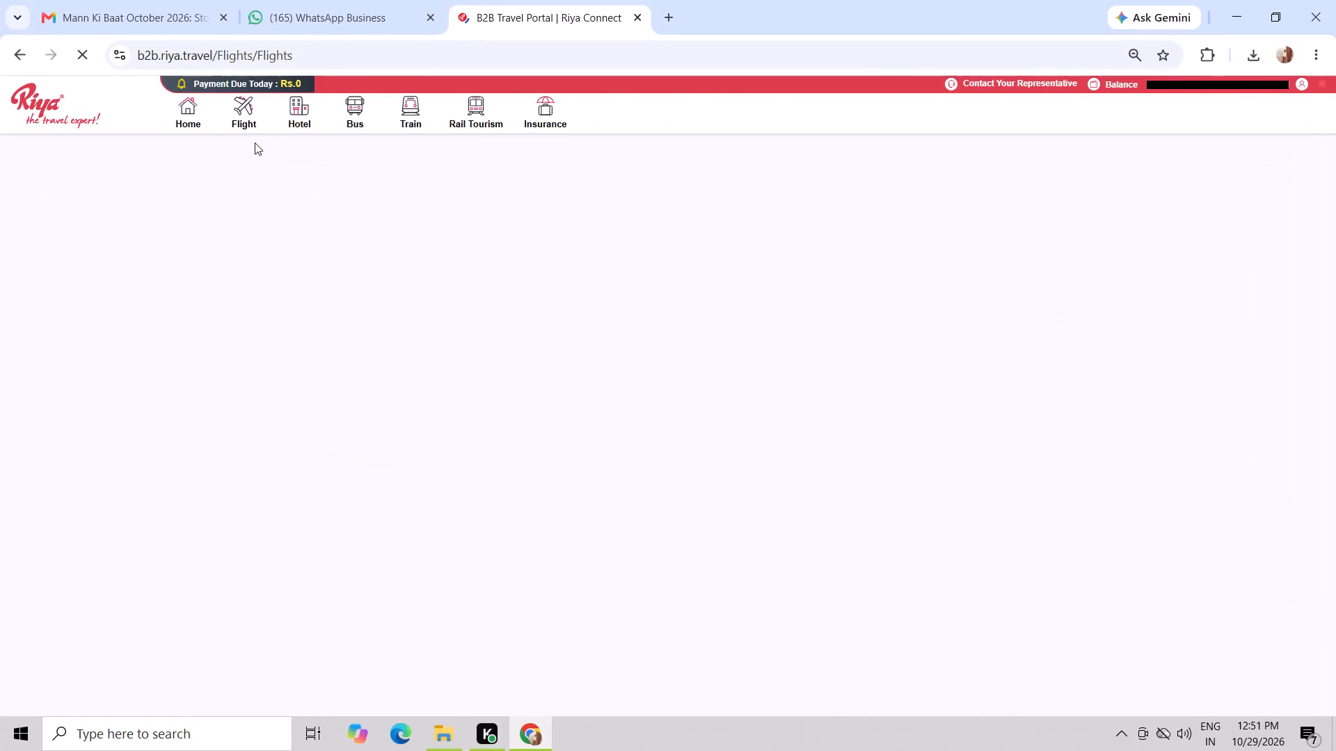
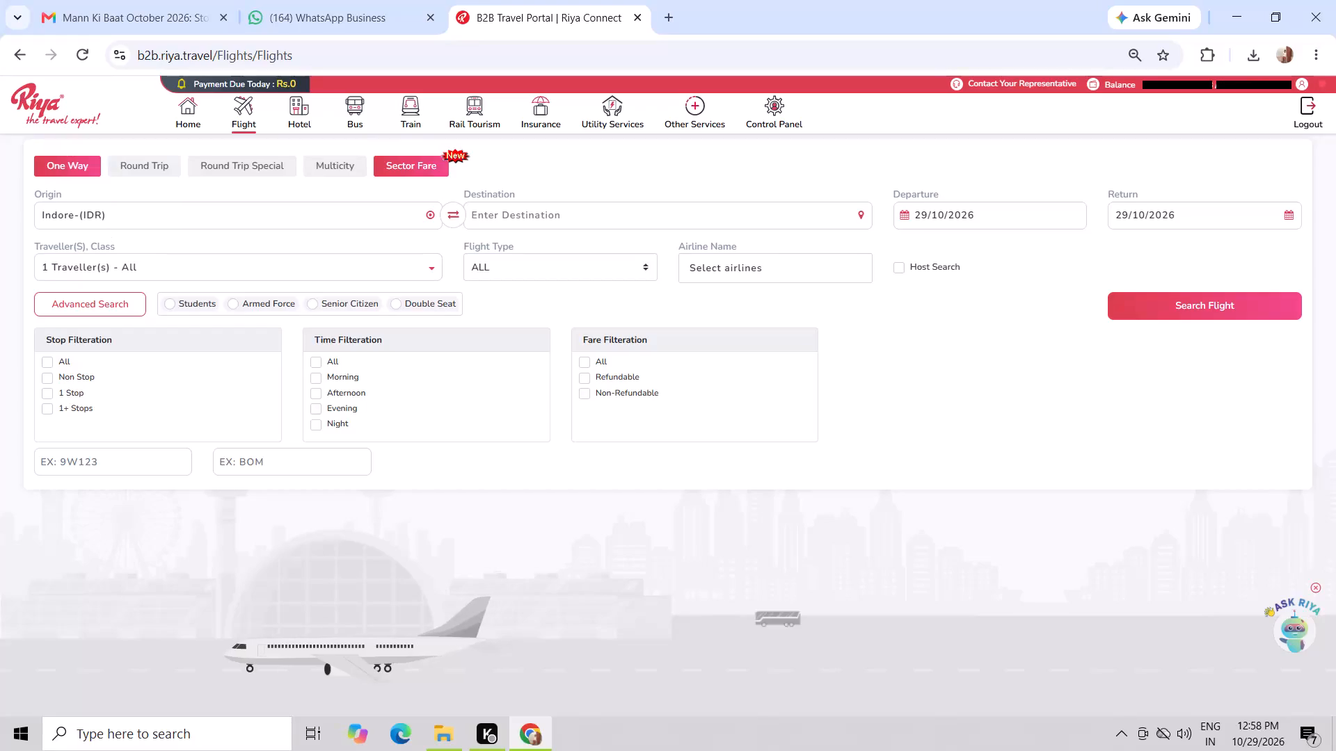
Set the one-way flight route with origin Mumbai (BOM) and destination Jeddah (JED).
triple_click(132, 202)
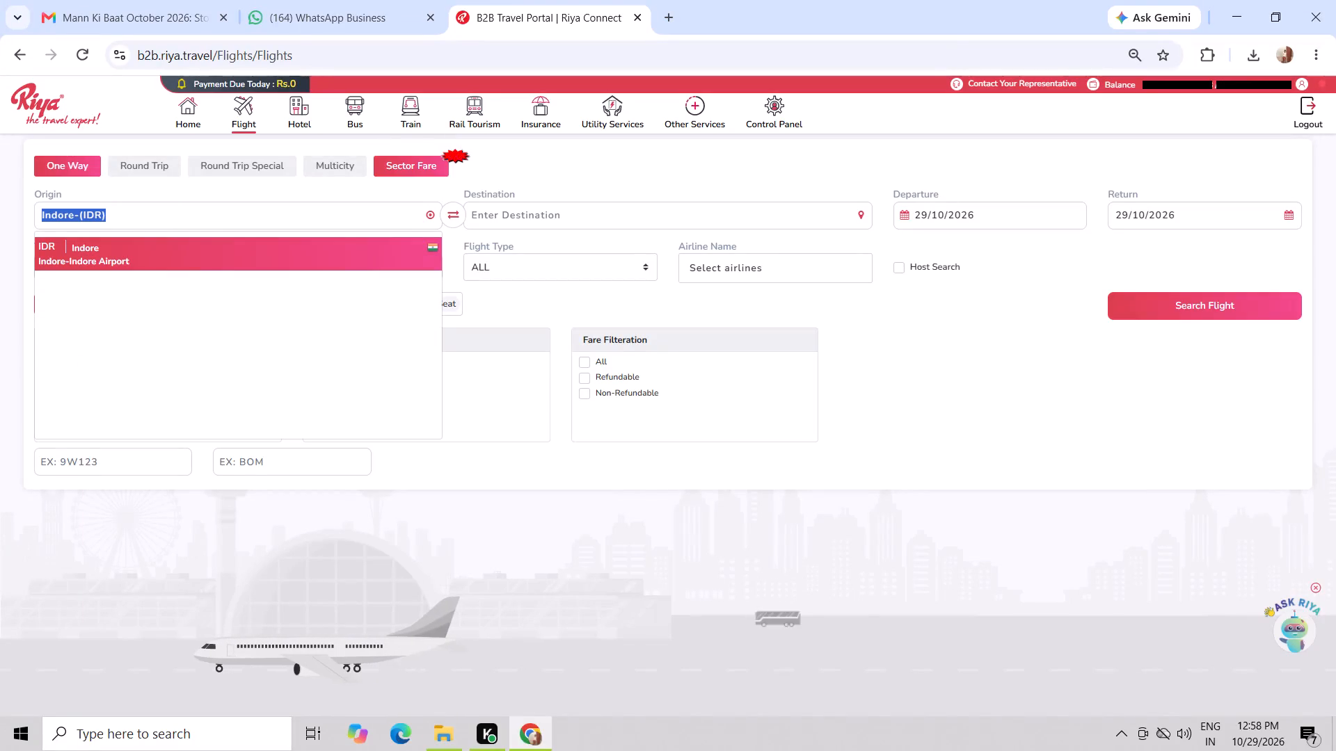
text(bo)
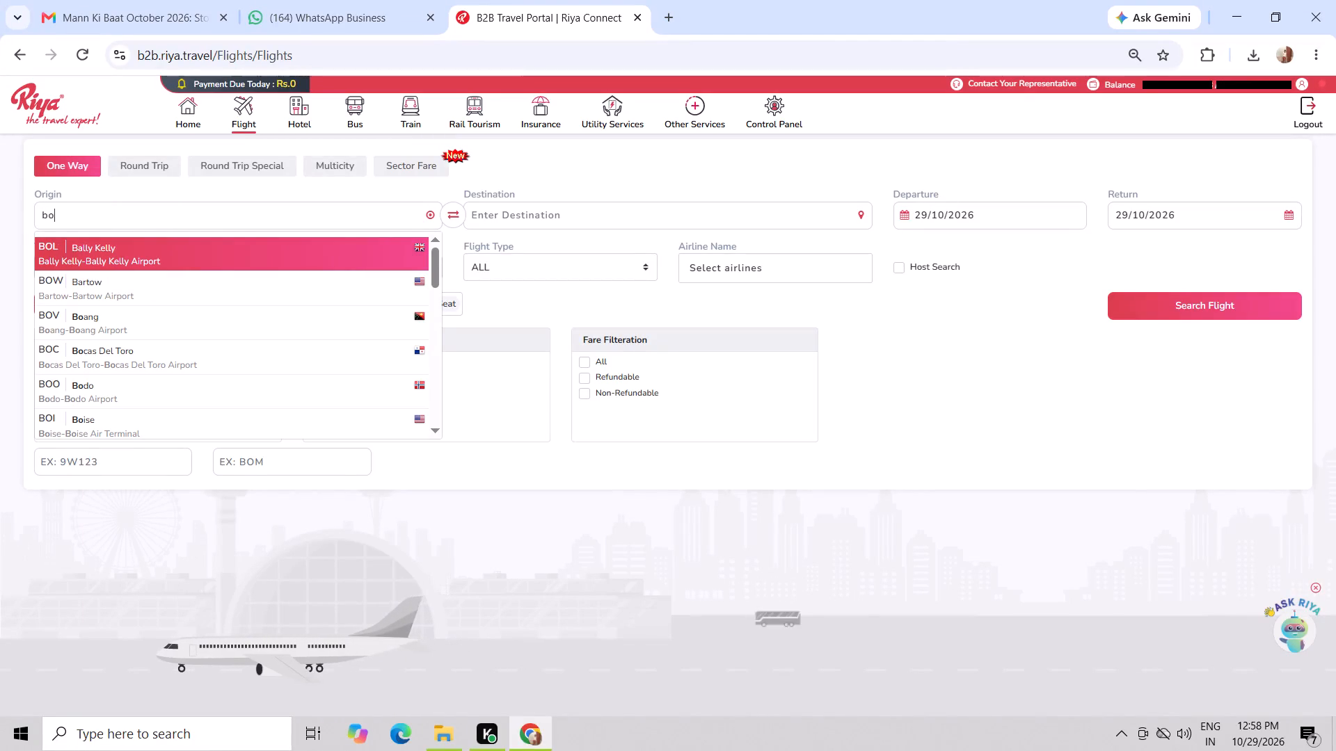
key(m)
click(174, 245)
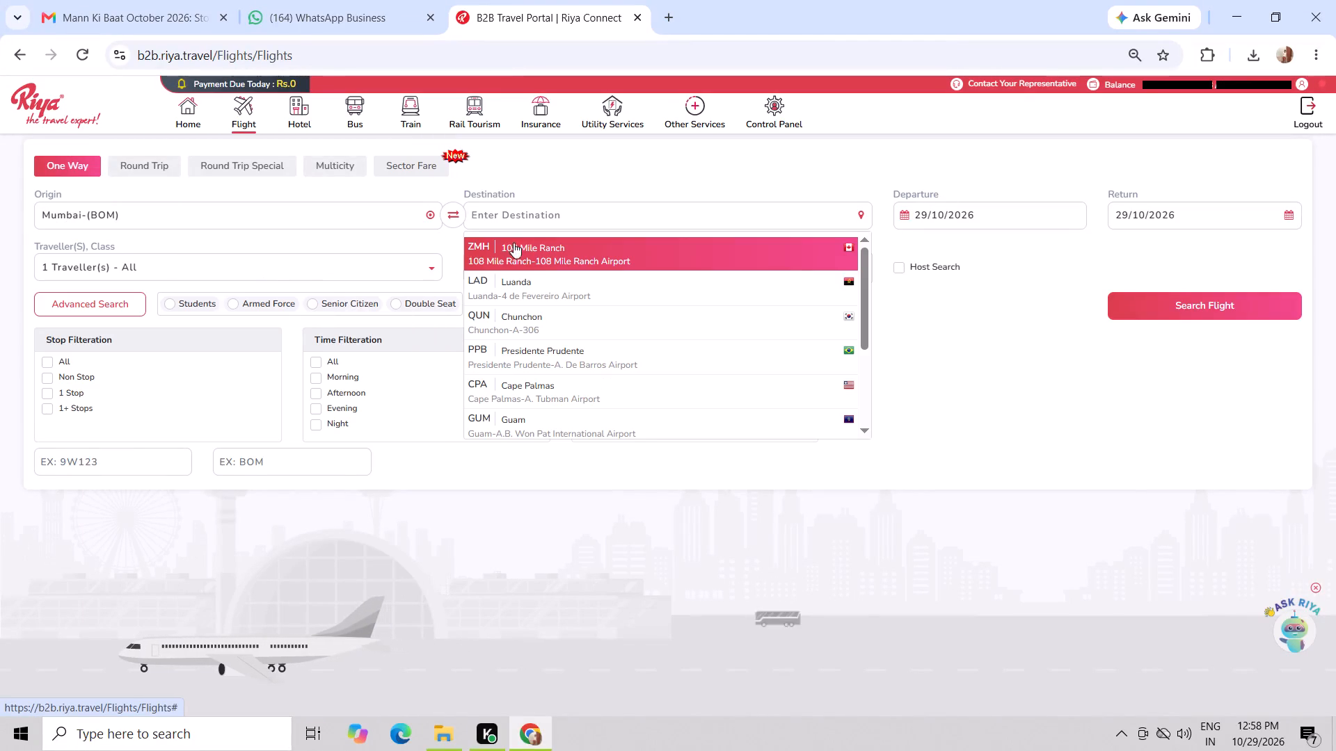
click(514, 211)
text(jed)
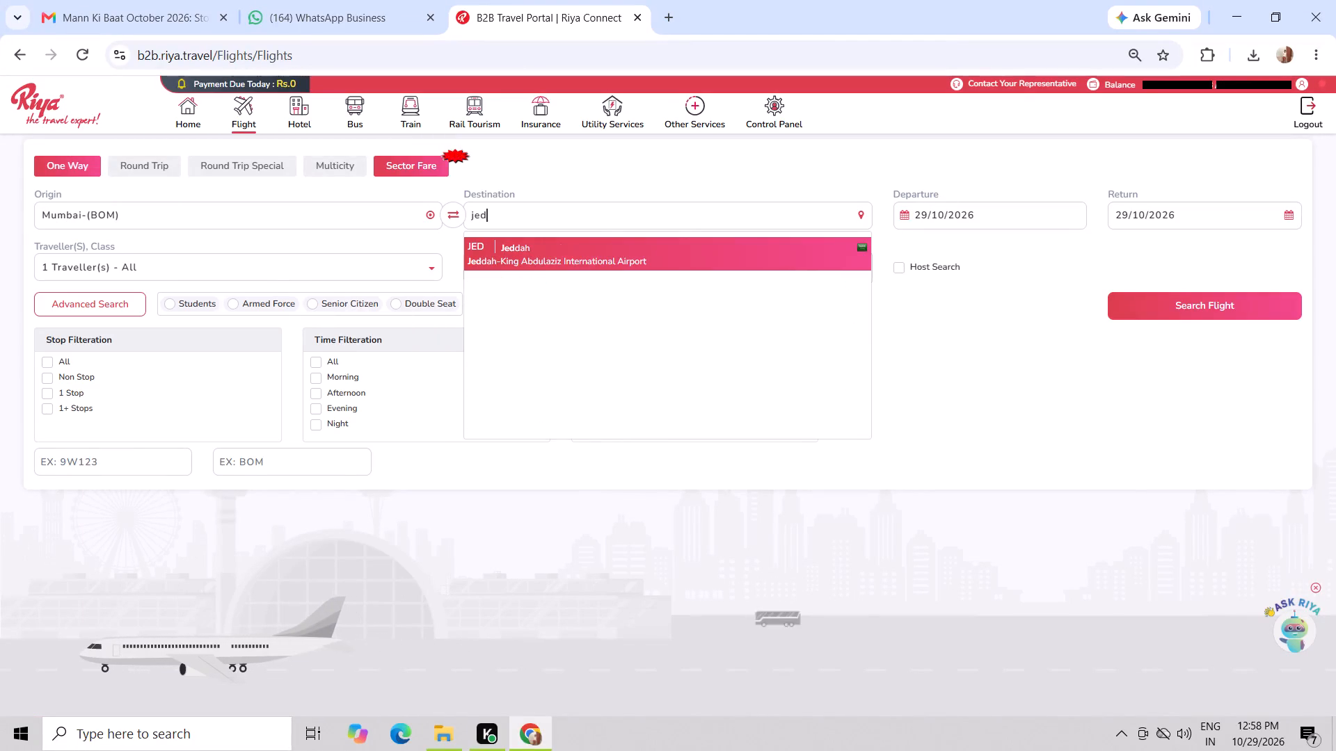
click(577, 259)
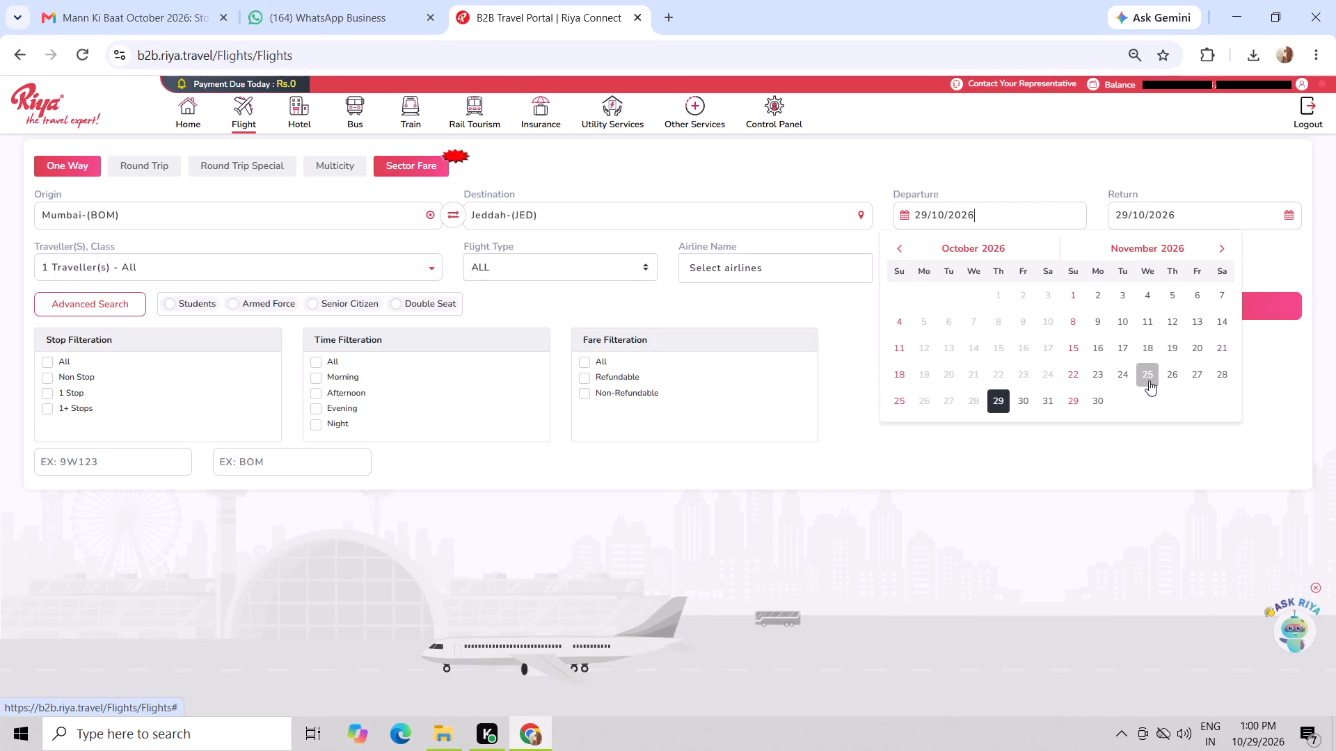
Search for flights on this route departing 25/11/2026 for 9 adults.
click(1149, 380)
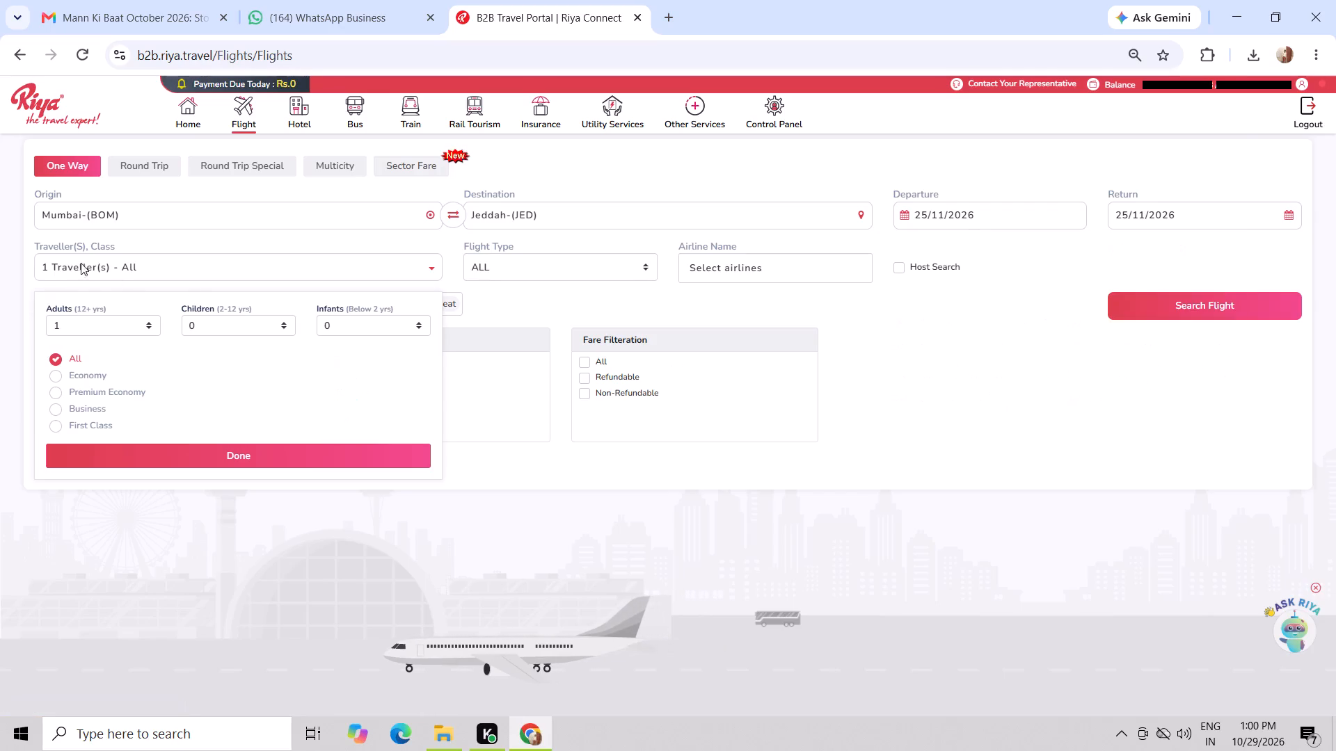
click(81, 327)
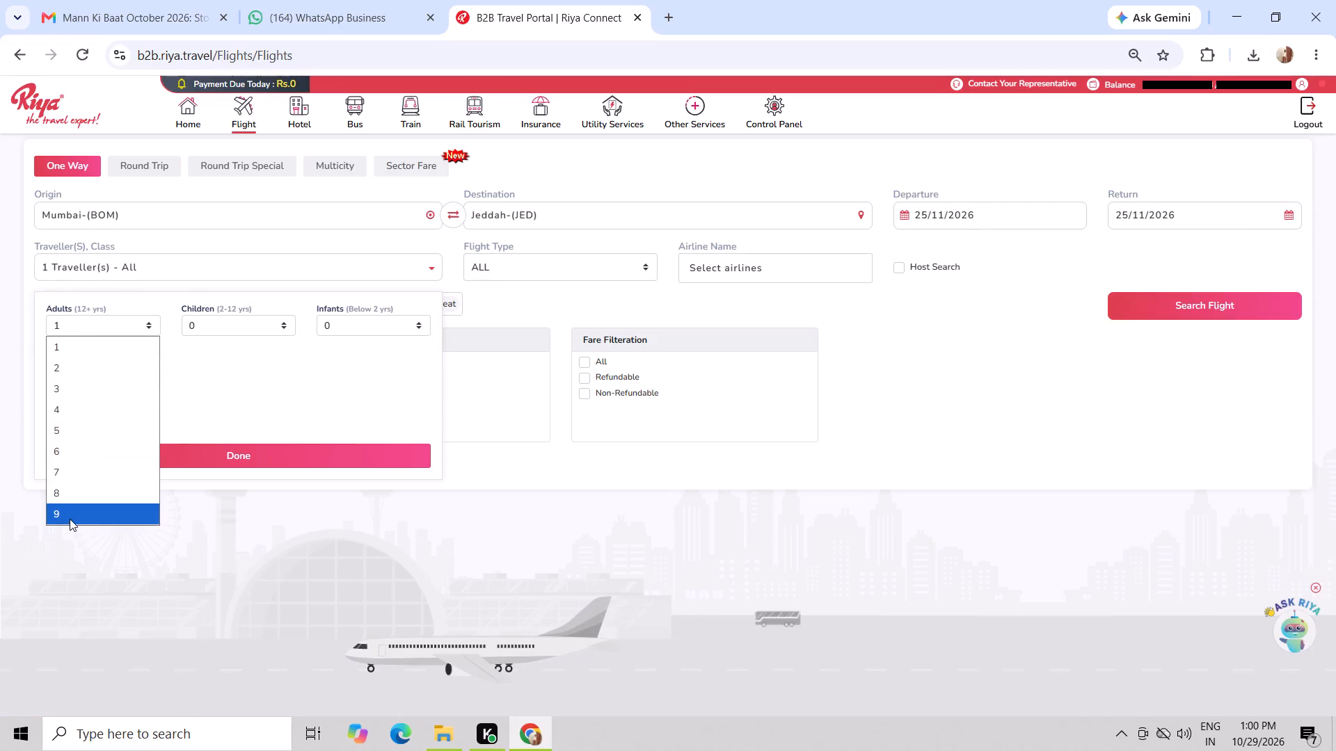
click(70, 519)
click(241, 453)
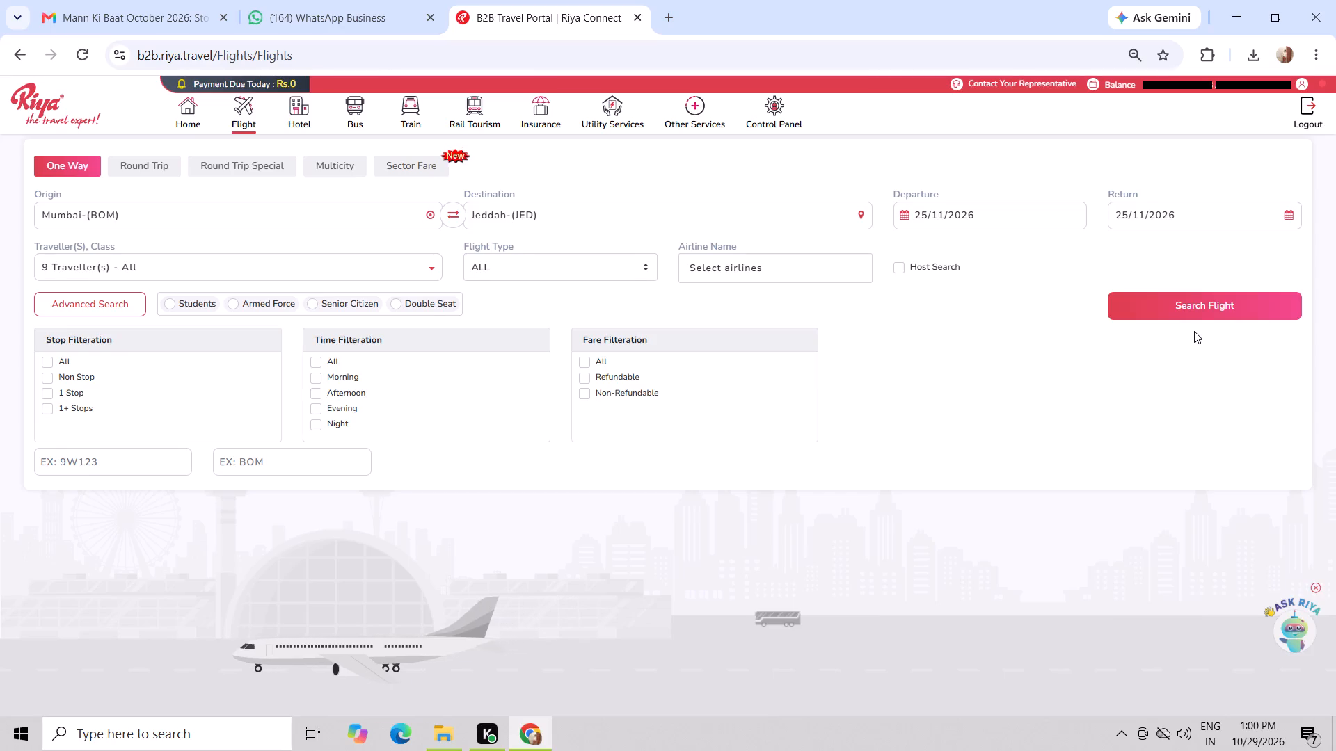
click(1194, 312)
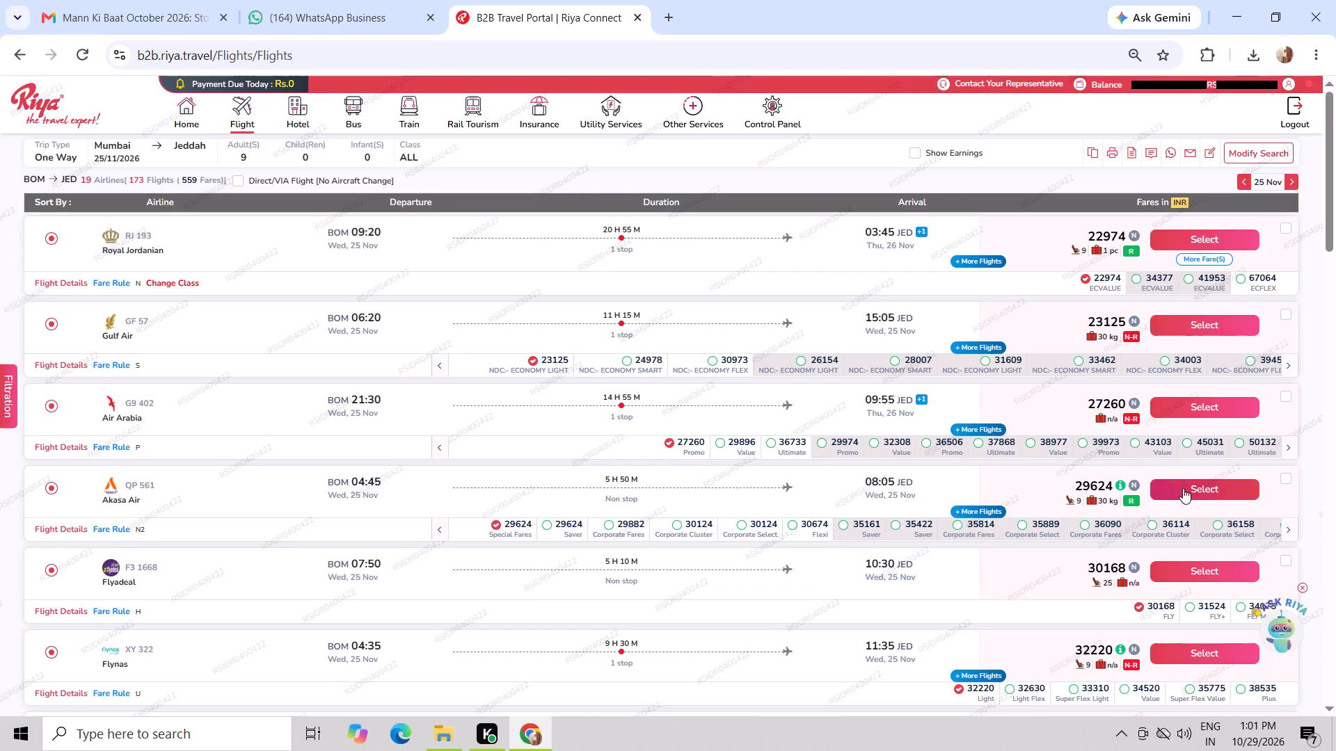
Look through the Mumbai to Jeddah flight results, comparing airlines, stops, timings, baggage and fares.
triple_click(1333, 709)
double_click(1333, 709)
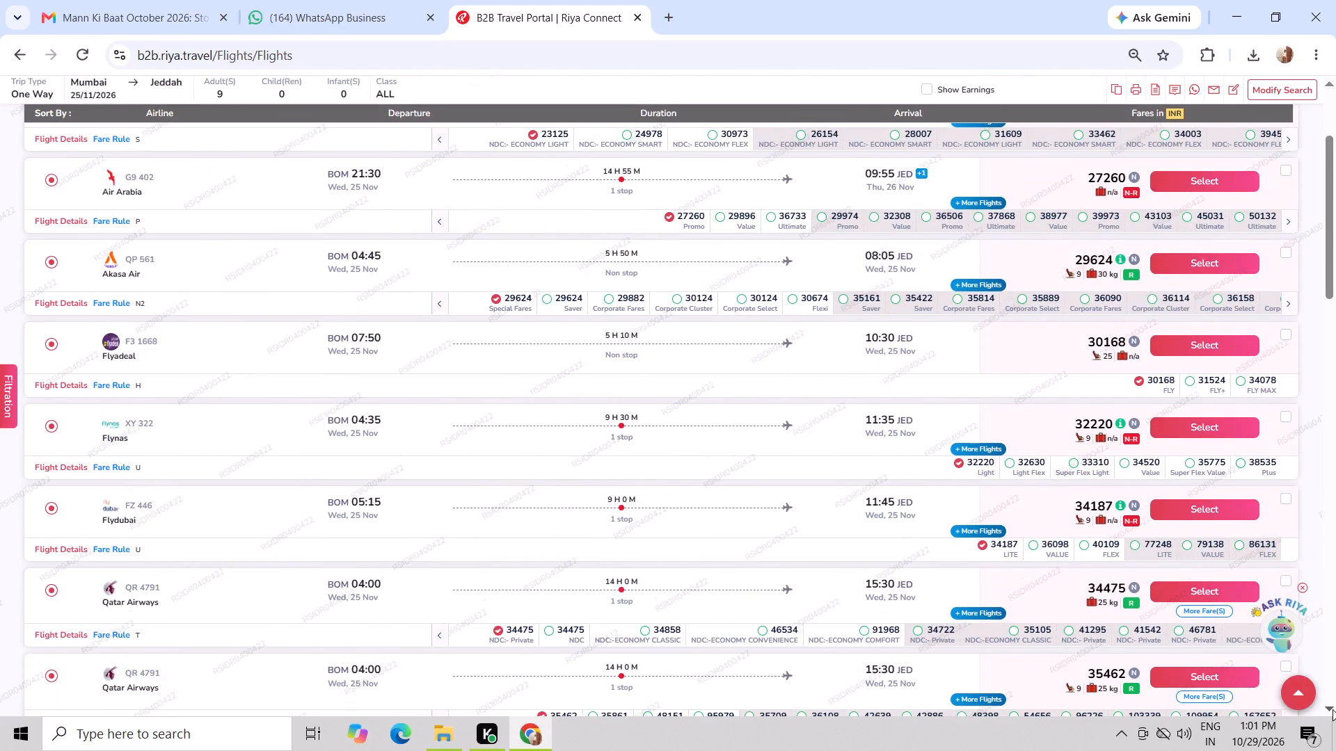
double_click(1332, 708)
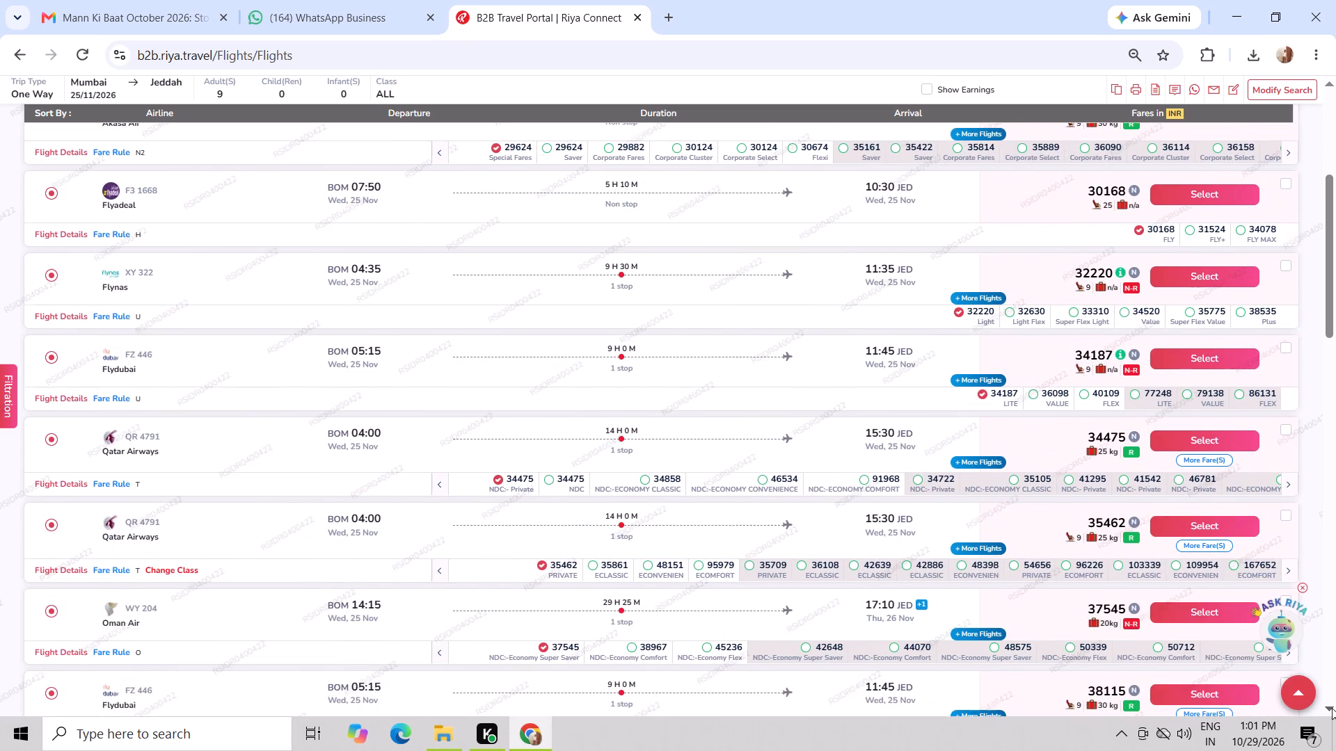
triple_click(1332, 708)
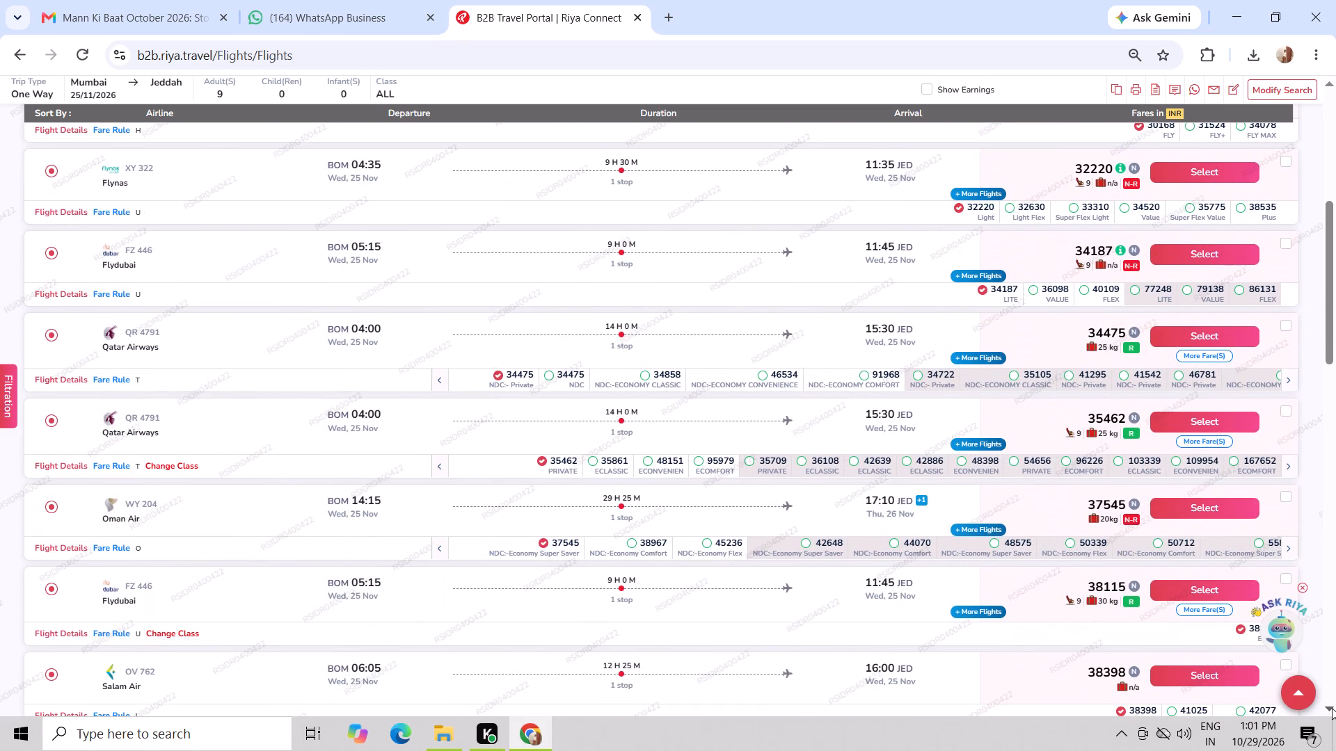
click(1332, 708)
click(1332, 708)
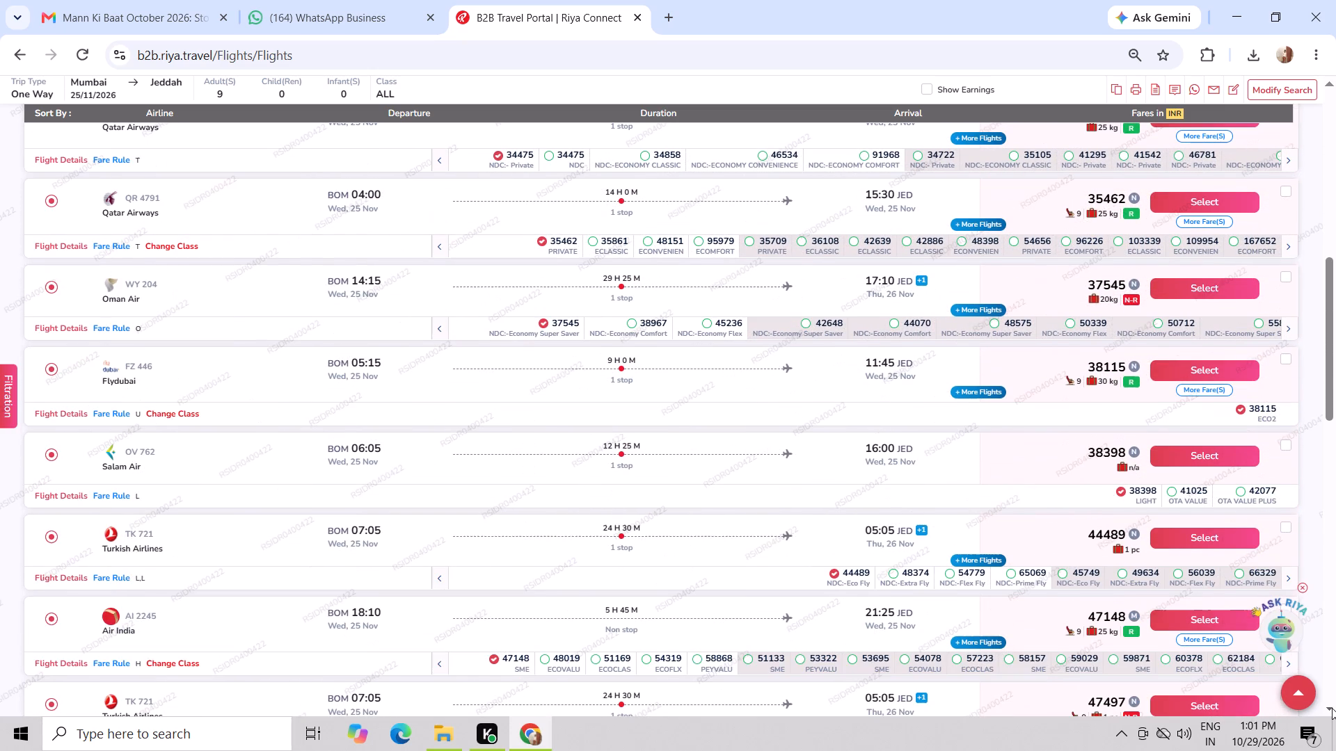
click(1332, 708)
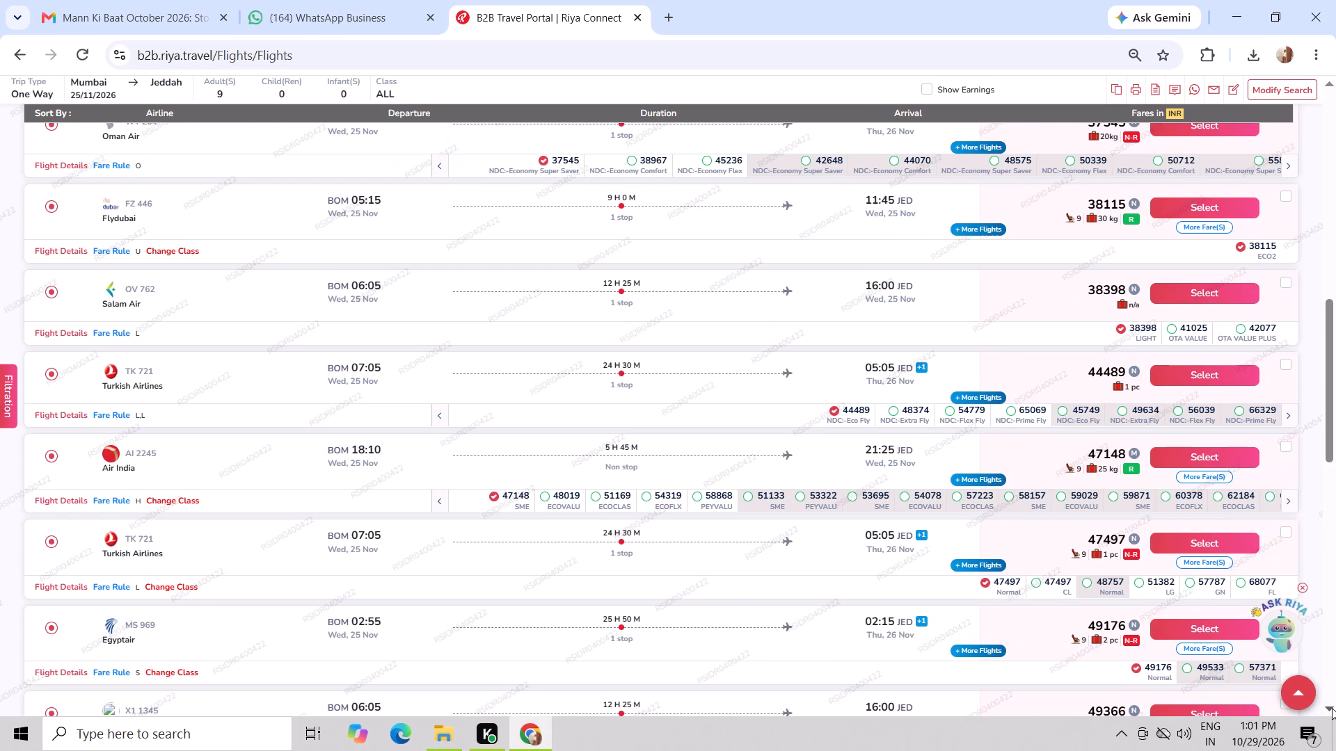
click(1332, 708)
click(1332, 708)
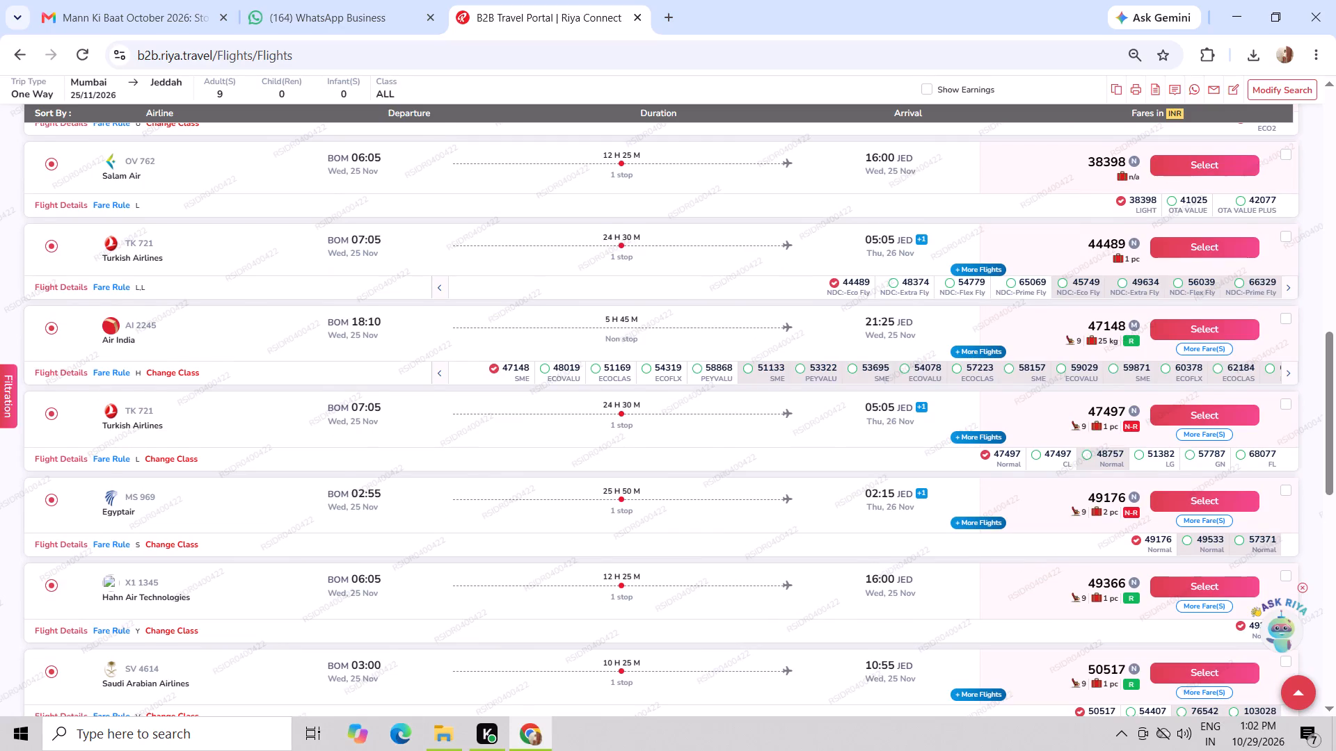
scroll(360, 483, down, 3)
scroll(424, 458, up, 4)
scroll(424, 458, down, 1)
scroll(424, 458, up, 2)
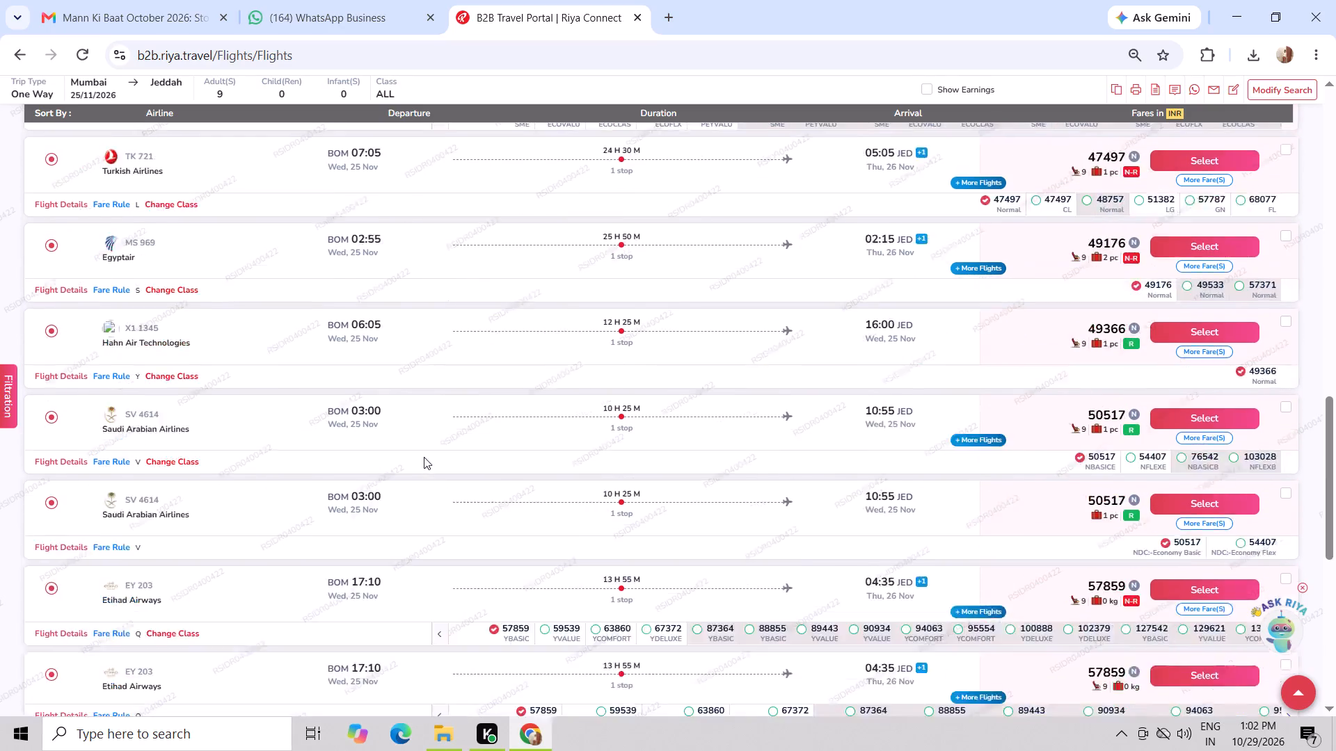
scroll(424, 457, up, 4)
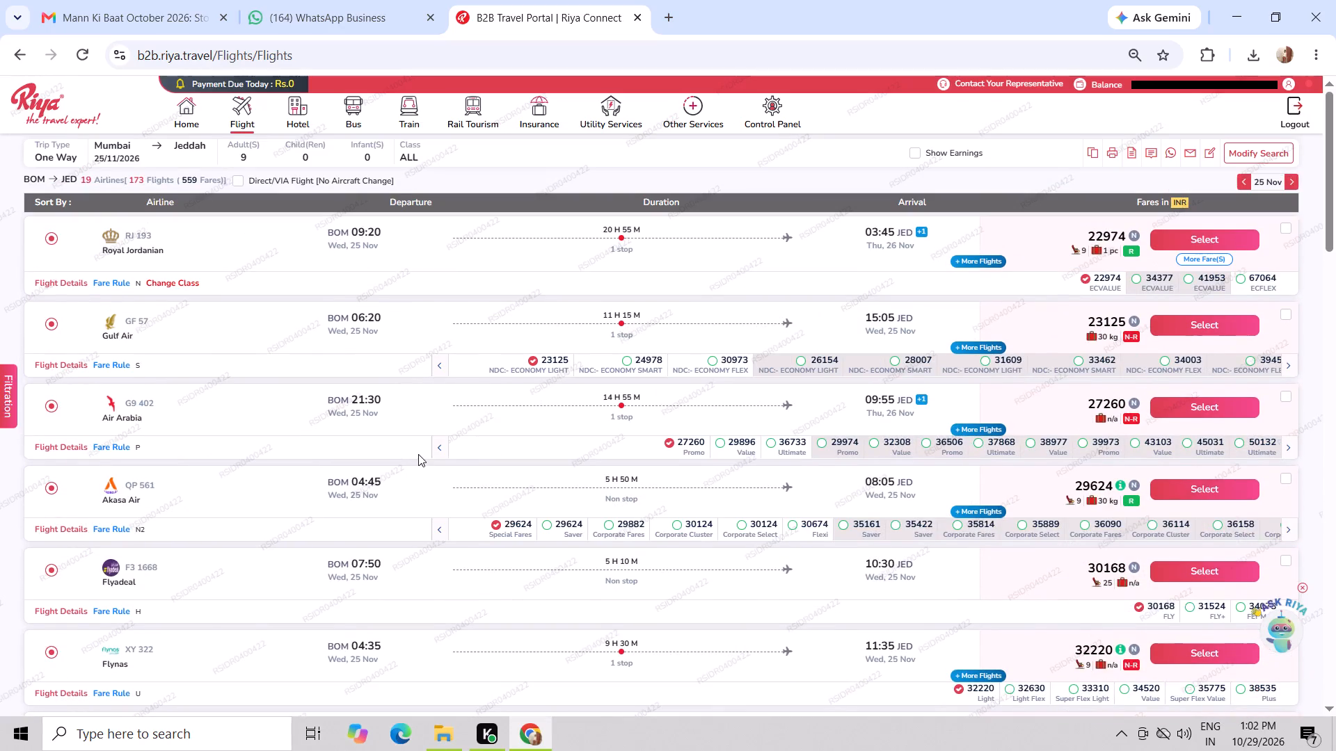
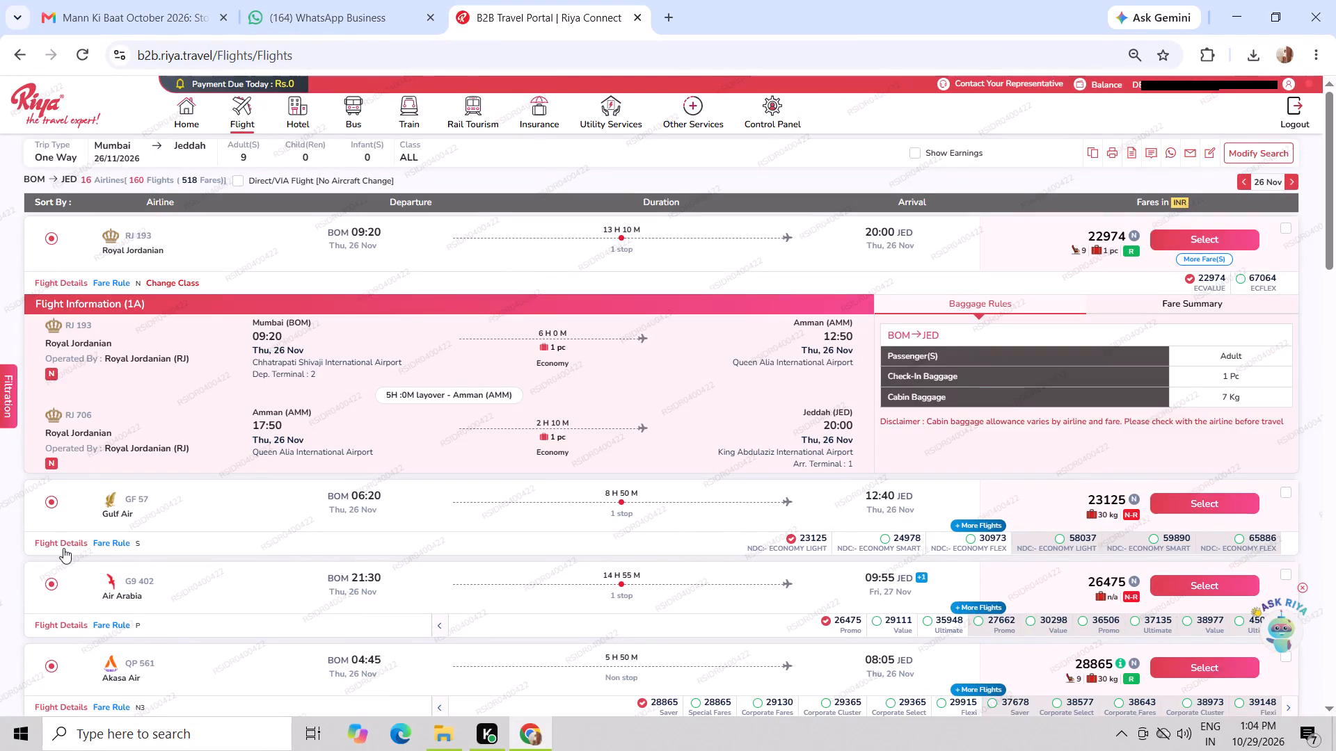
Capture a rectangular screenshot of the 26 Nov BOM–JED results covering the expanded Royal Jordanian RJ 193 and Gulf Air GF 57 details.
drag(1333, 211, 1334, 214)
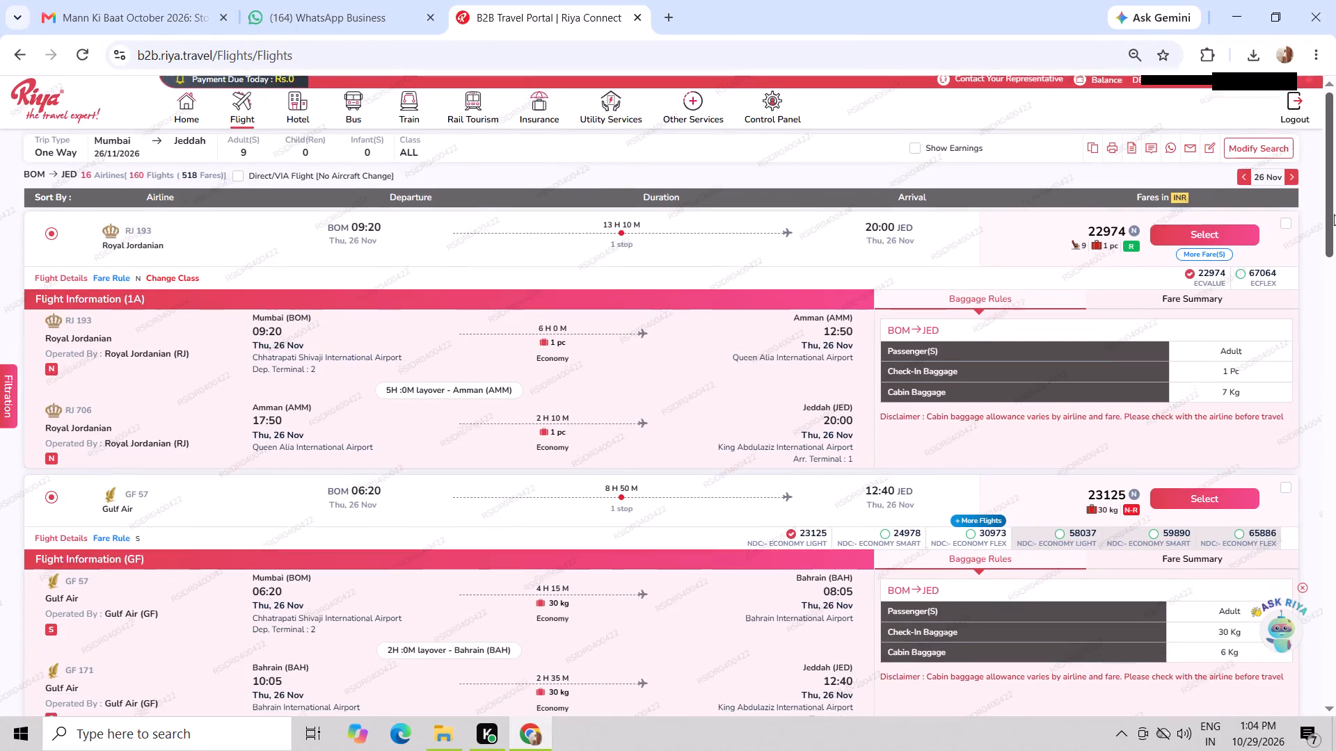
drag(1334, 214, 1335, 219)
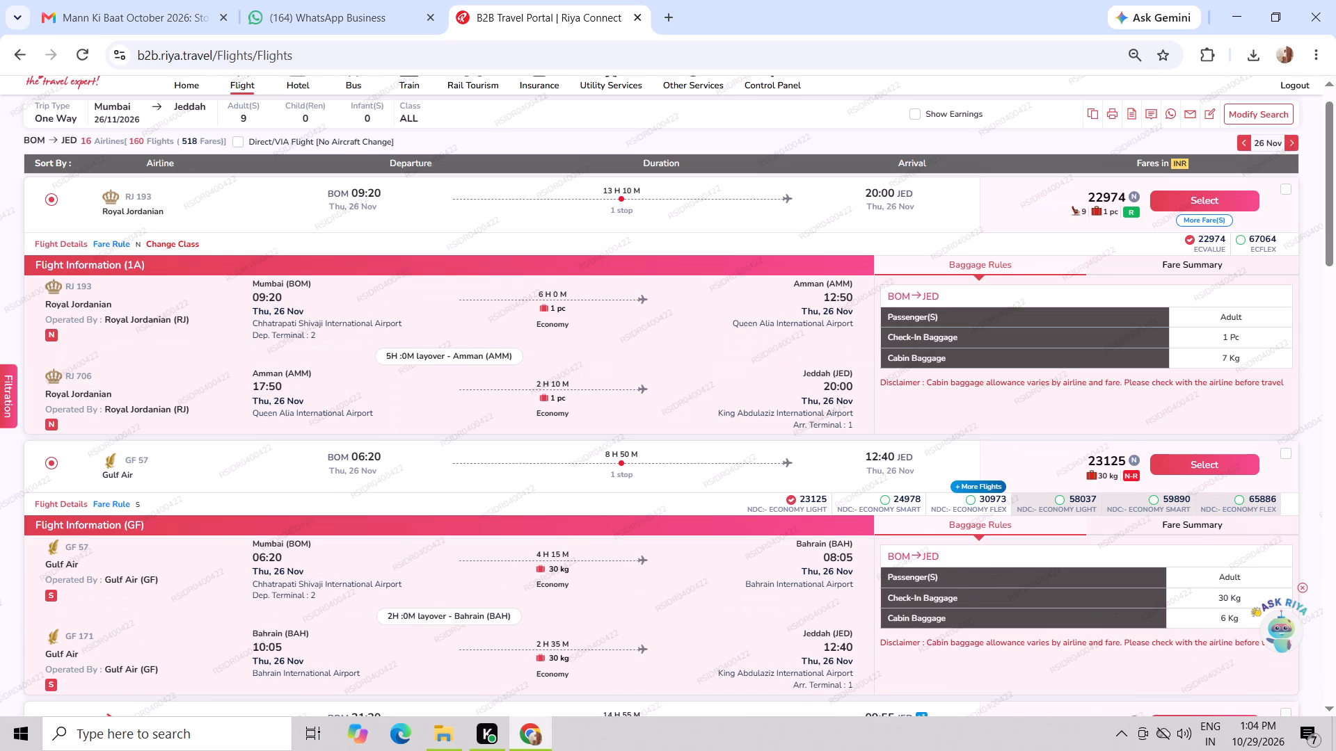
key(shift+super+s)
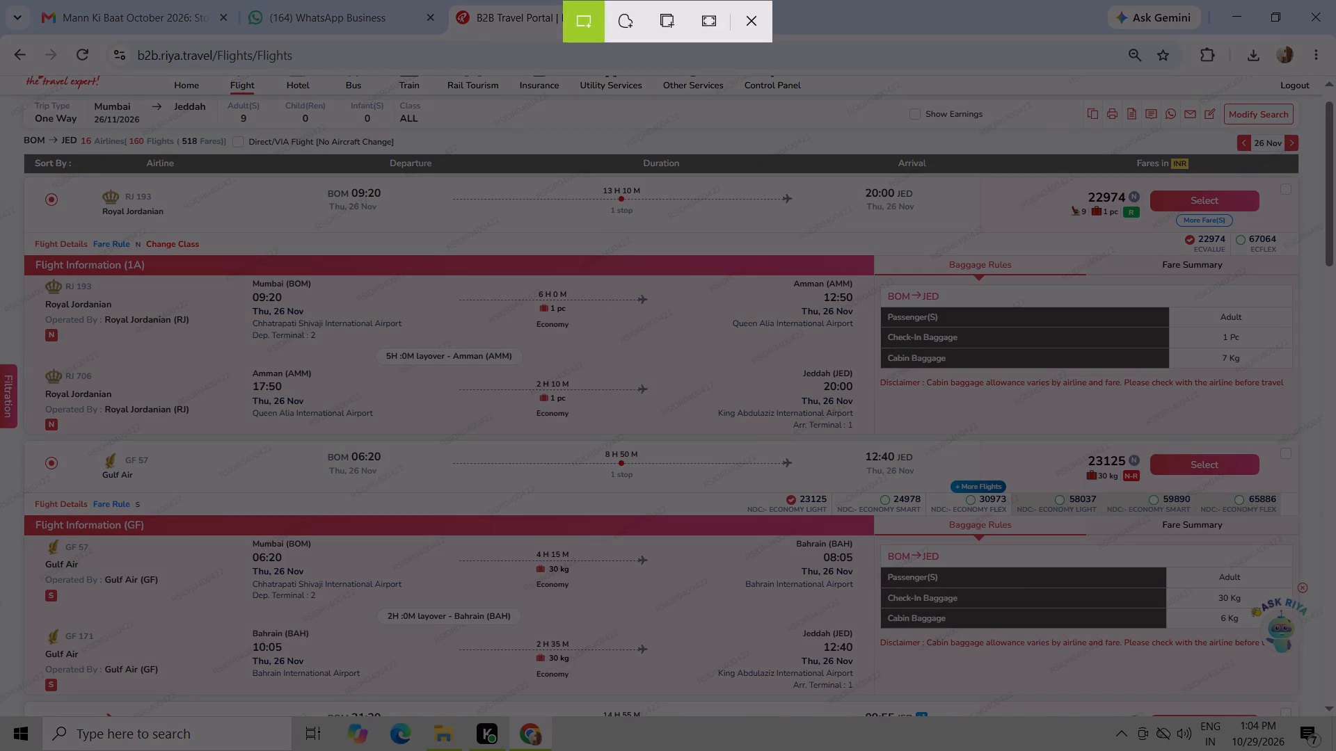
drag(17, 131, 605, 301)
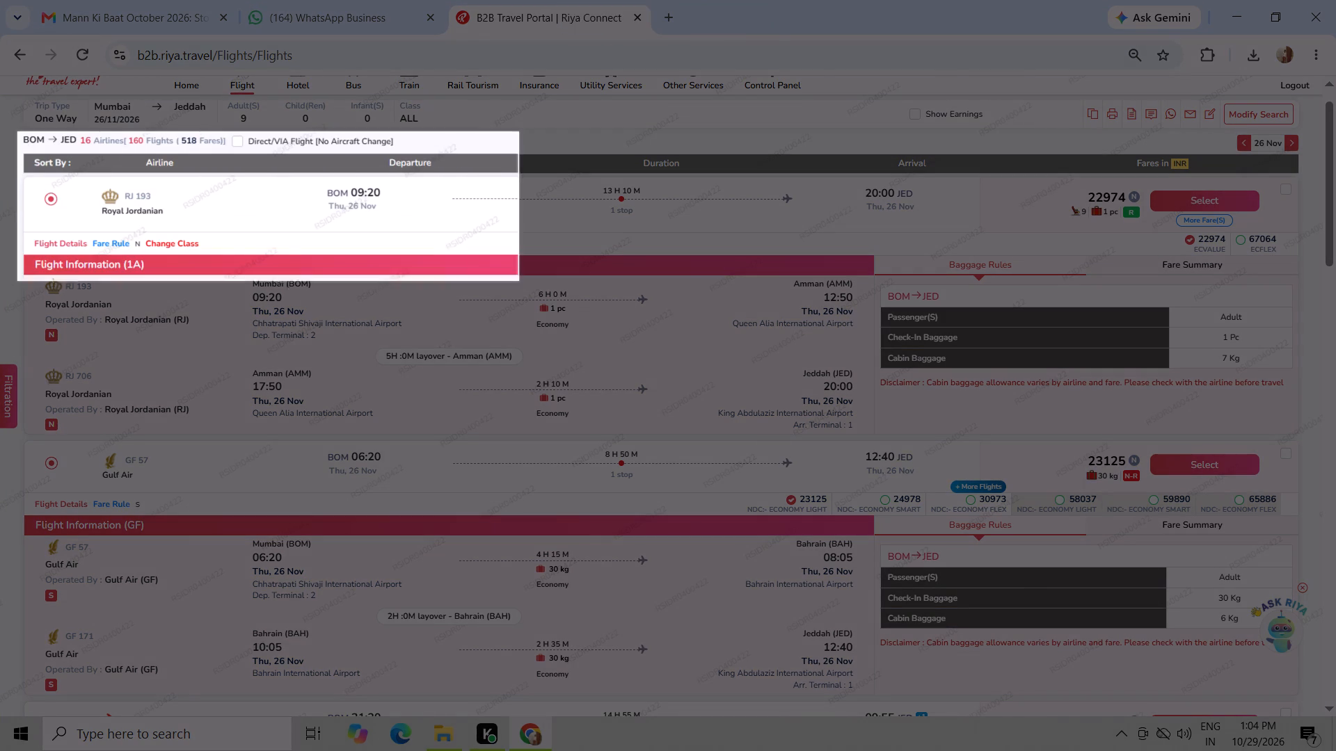
drag(605, 301, 1312, 706)
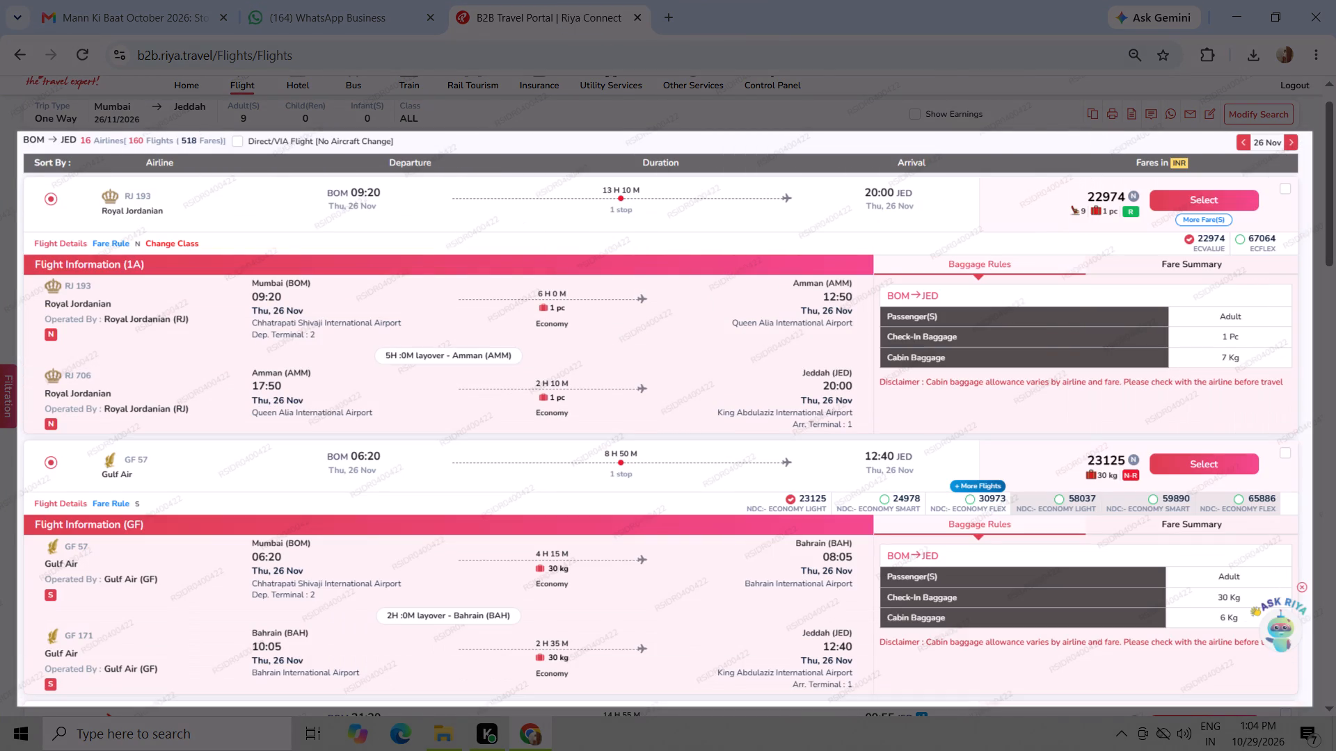
drag(1312, 706, 1323, 704)
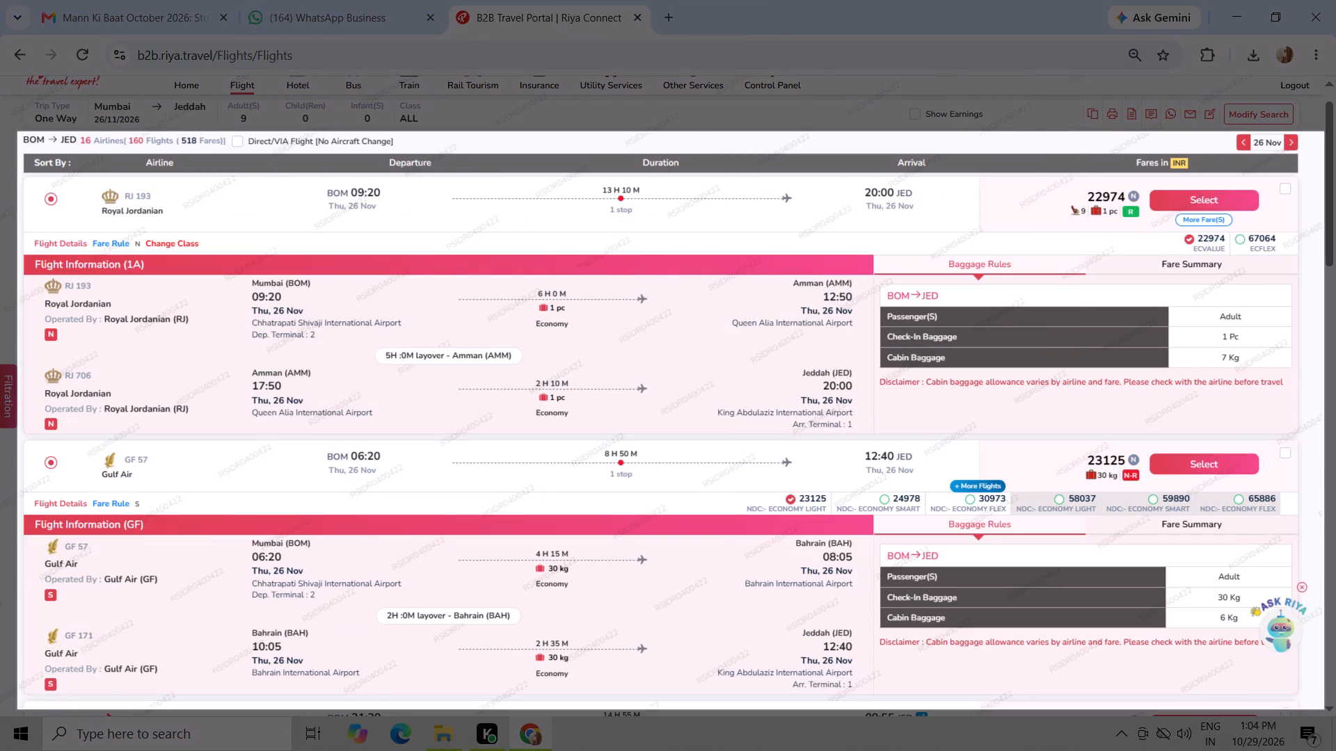
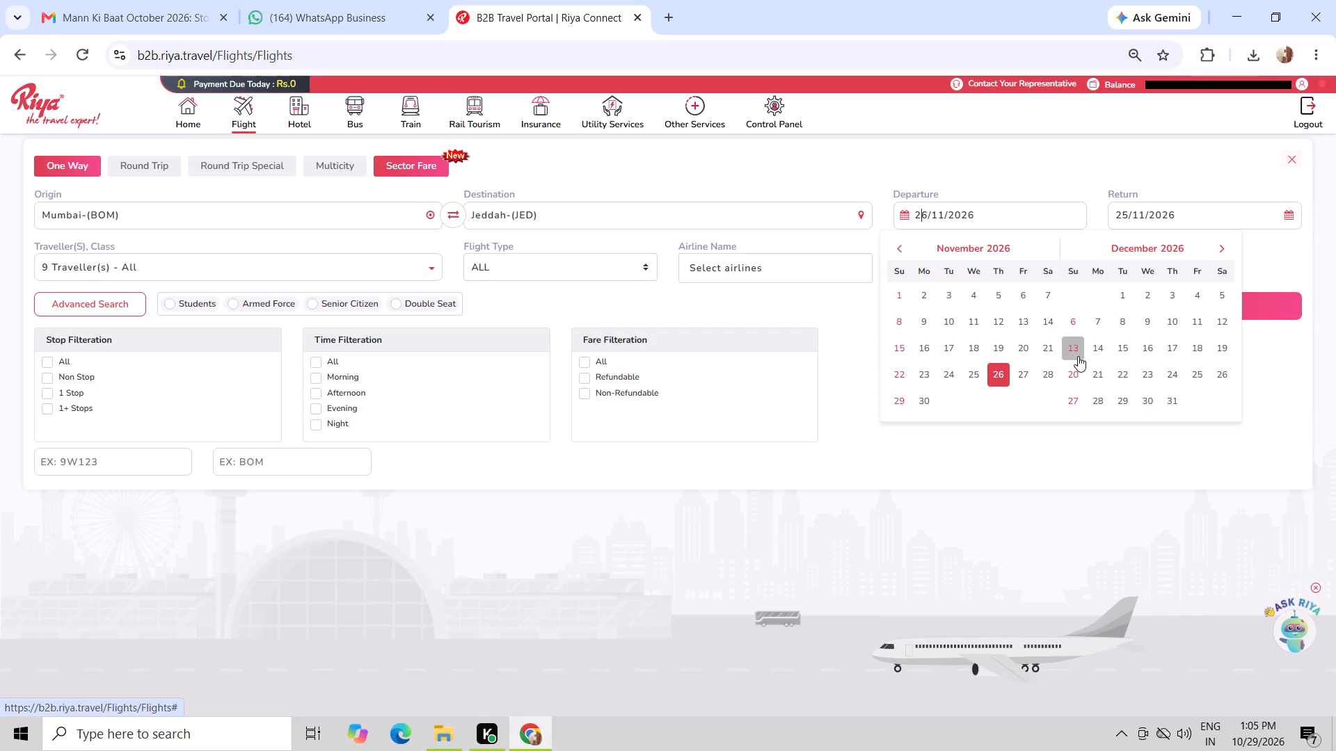
Set the departure date to 15/12/2026, keep nine travellers, and search one-way Mumbai to Jeddah flights.
click(1129, 352)
click(317, 458)
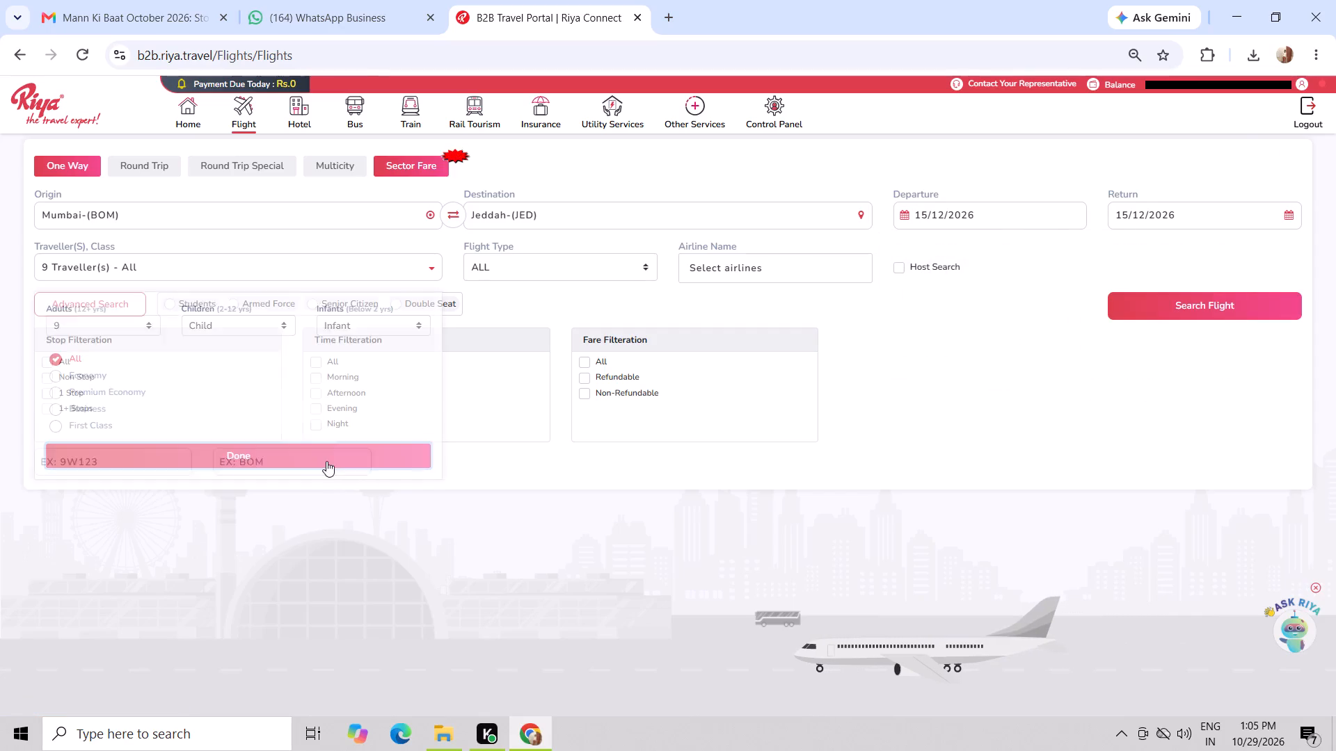
click(1184, 307)
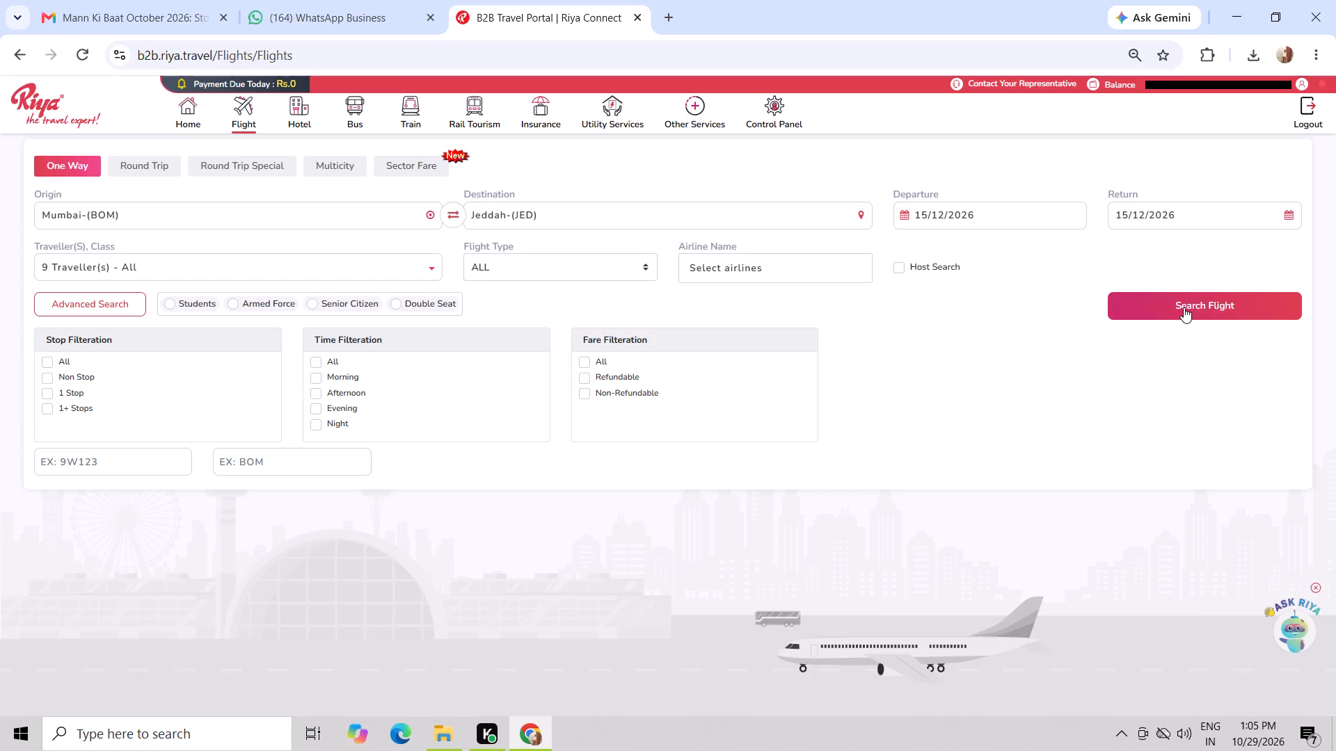
click(1221, 316)
Try to swap the origin and destination, and reopen the 15 Dec flight search for modification.
click(455, 211)
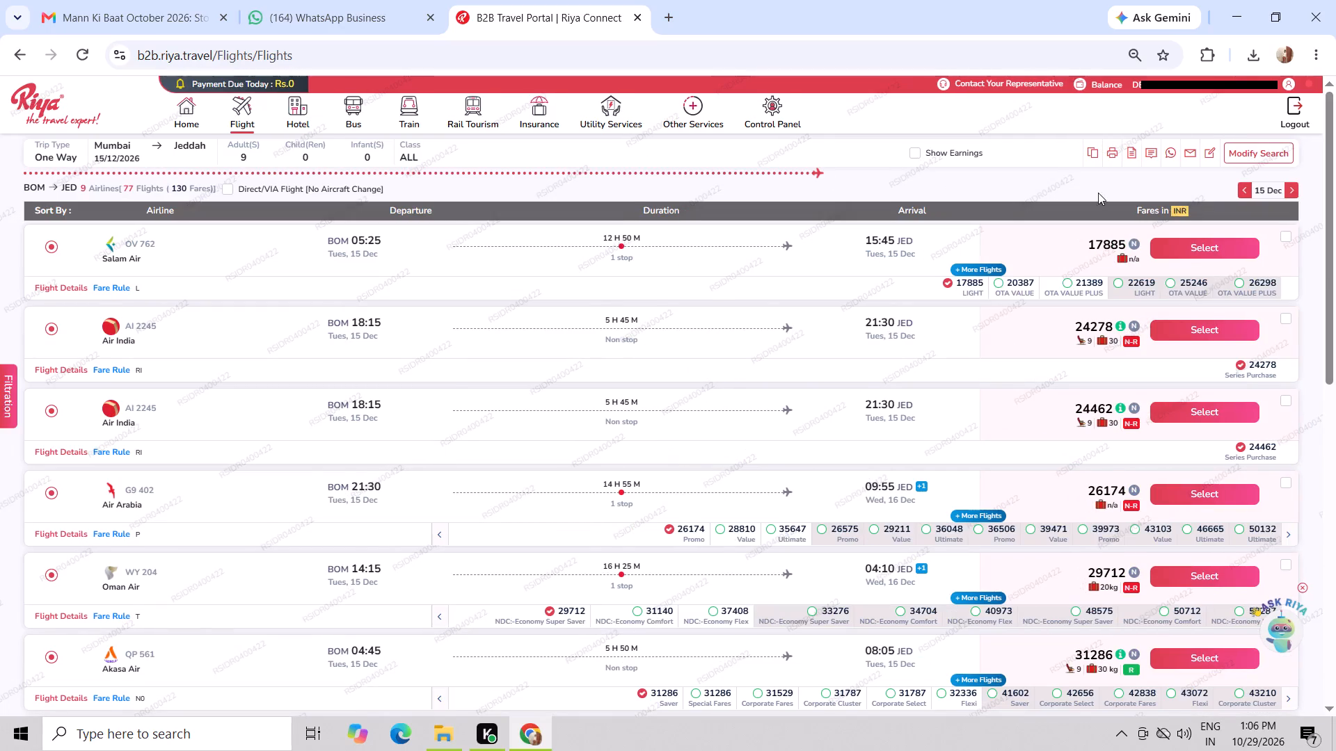
click(1257, 152)
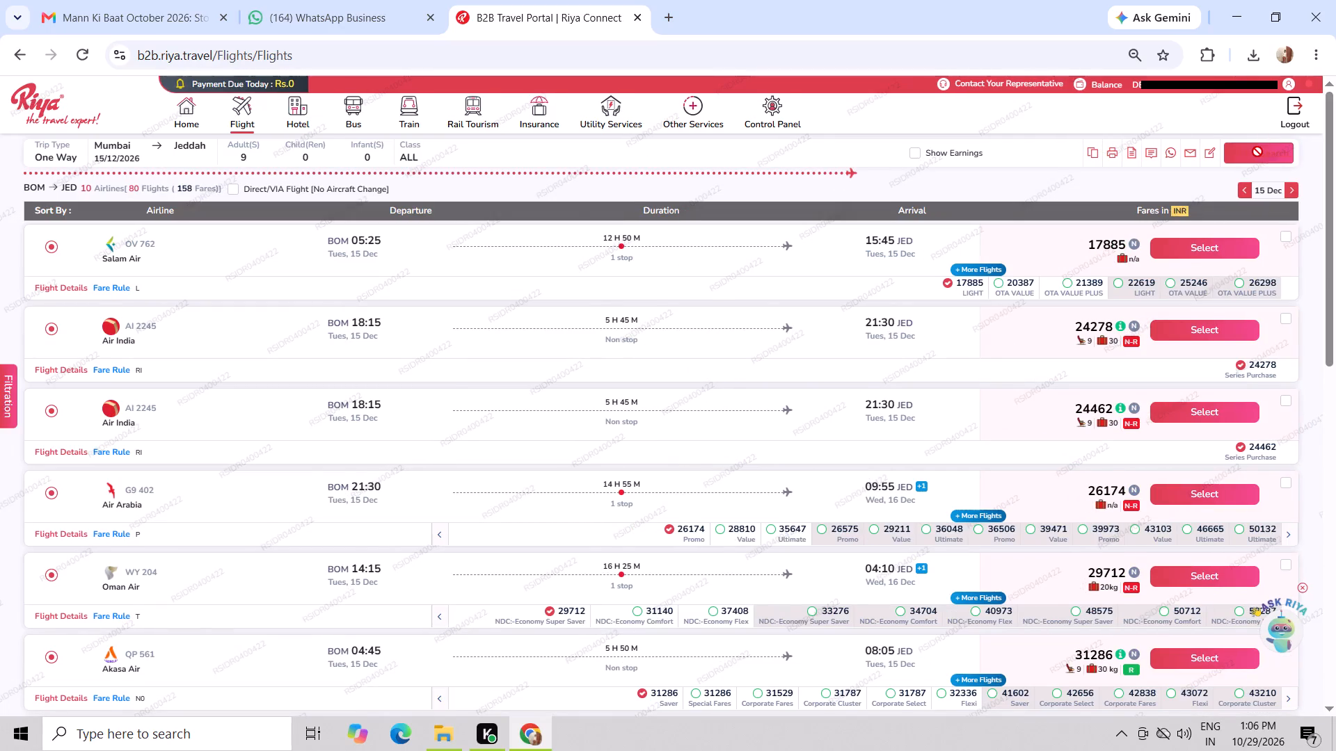
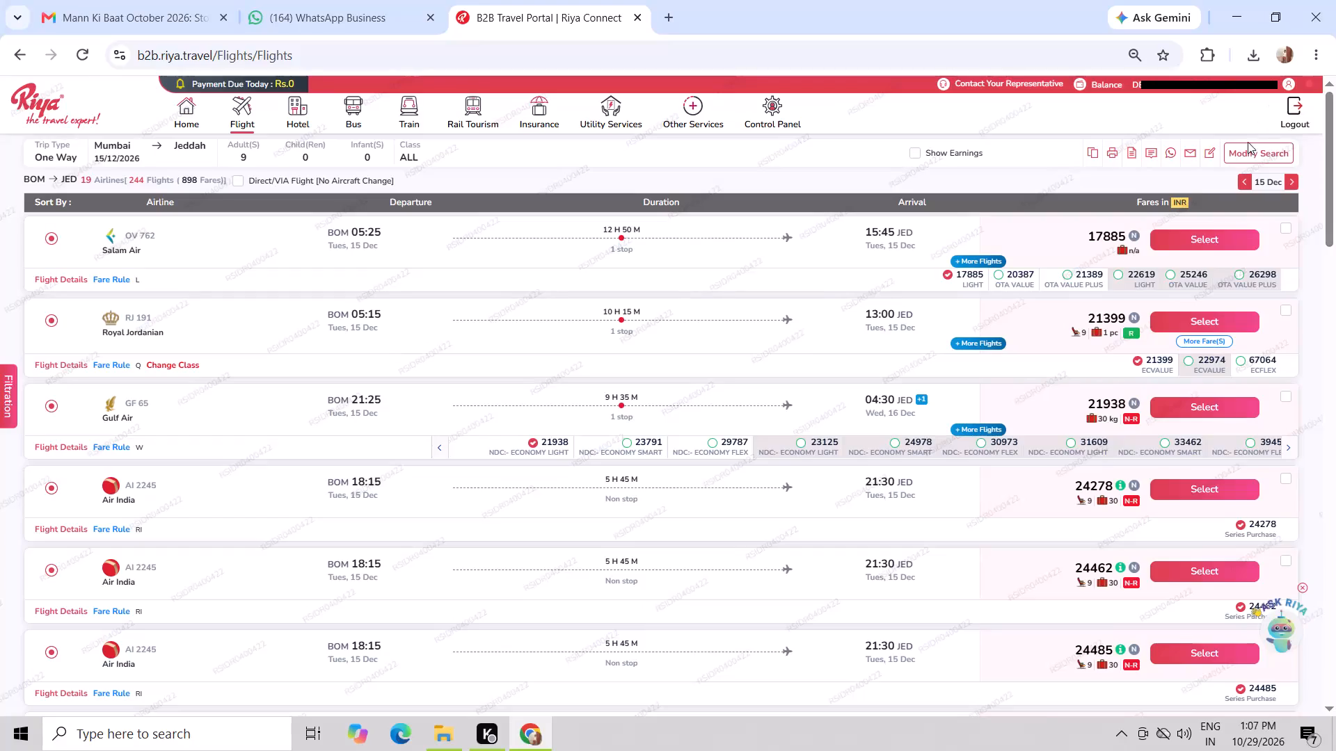
Swap the route to Jeddah to Mumbai and search one-way flights on 15/12/2026 for nine travellers.
click(1255, 158)
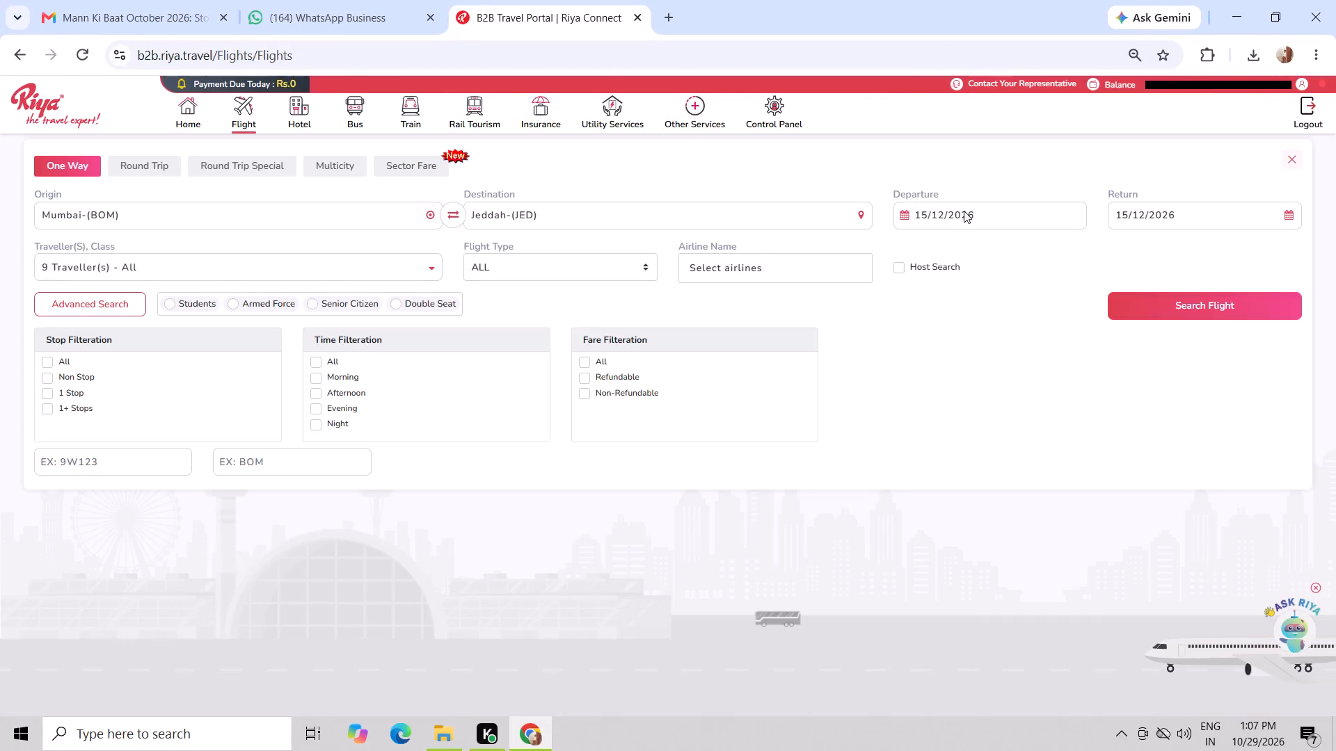
click(450, 223)
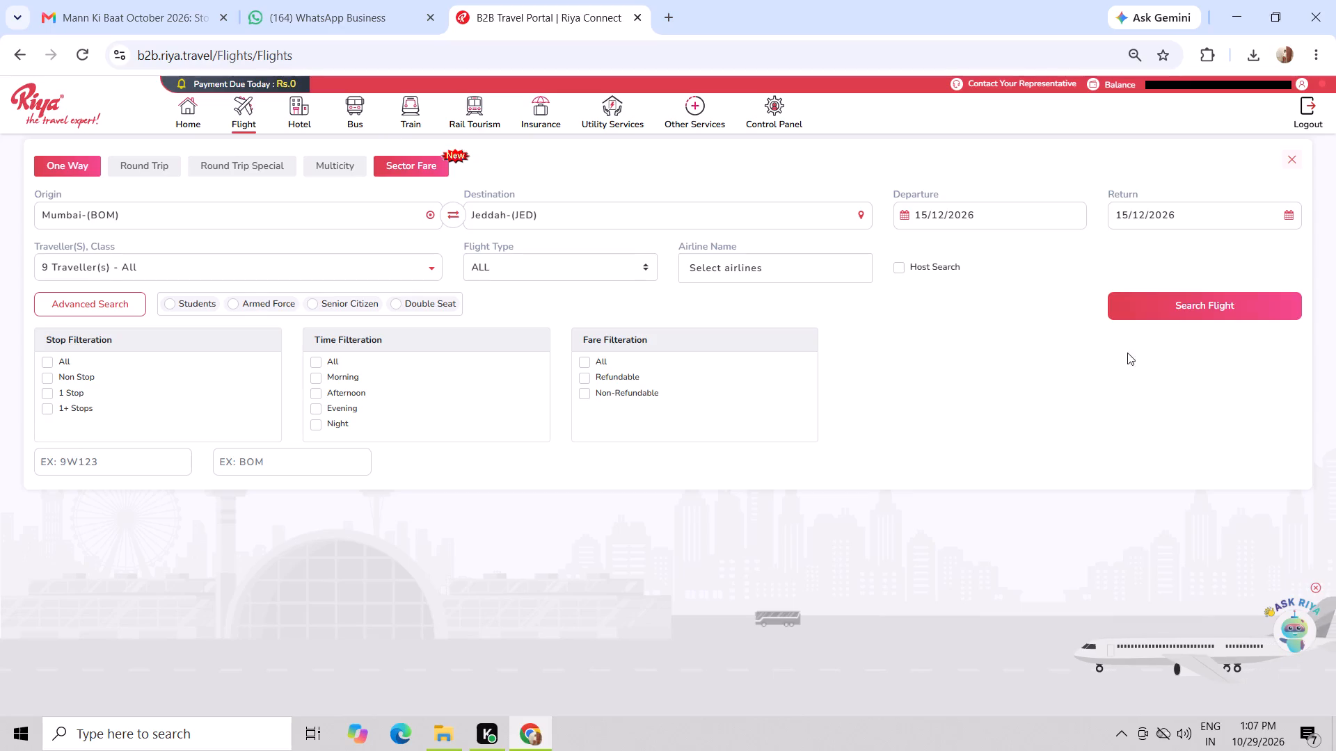
click(450, 215)
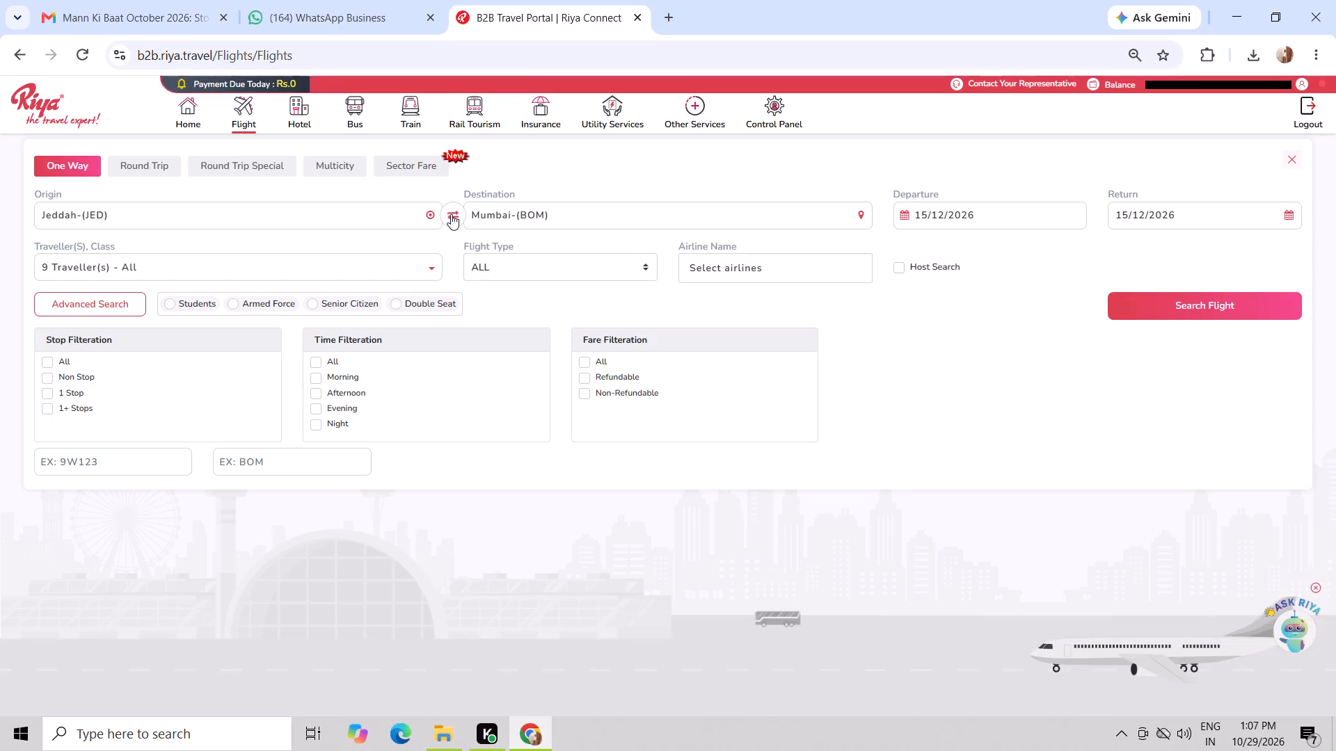
click(1166, 305)
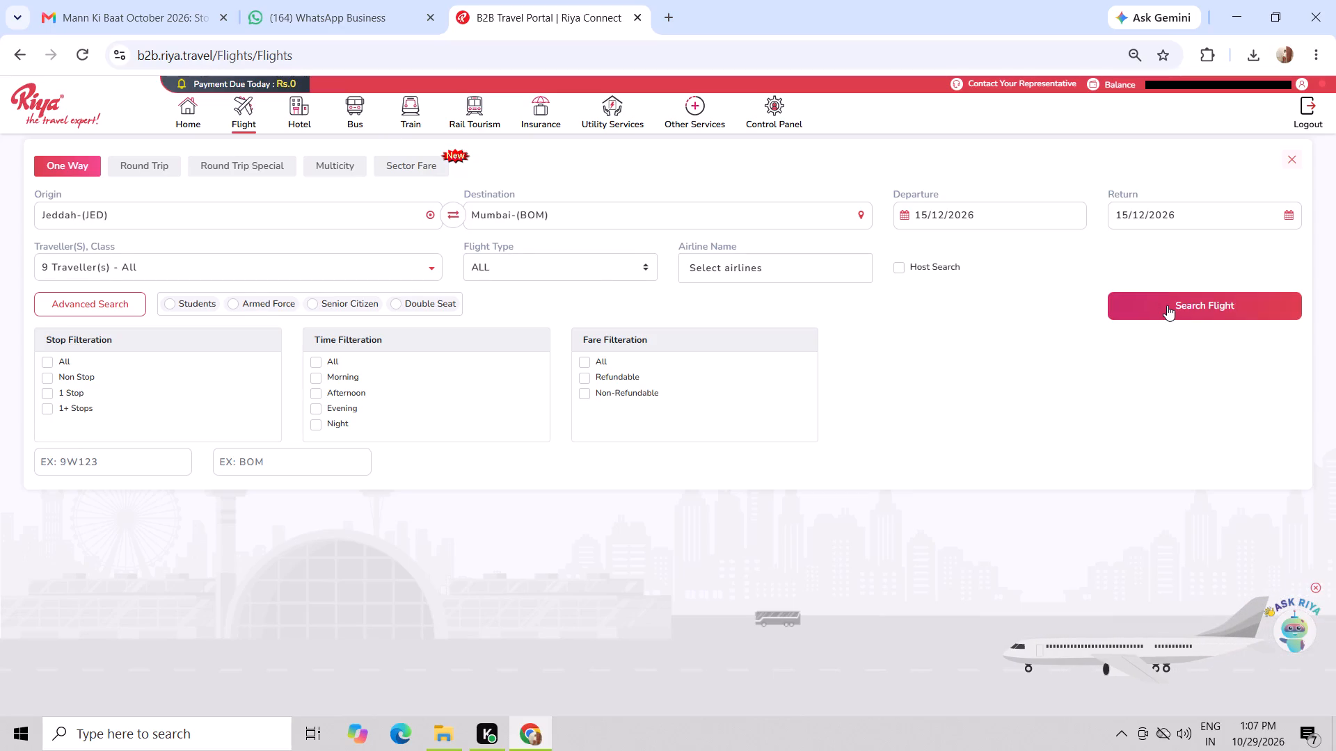
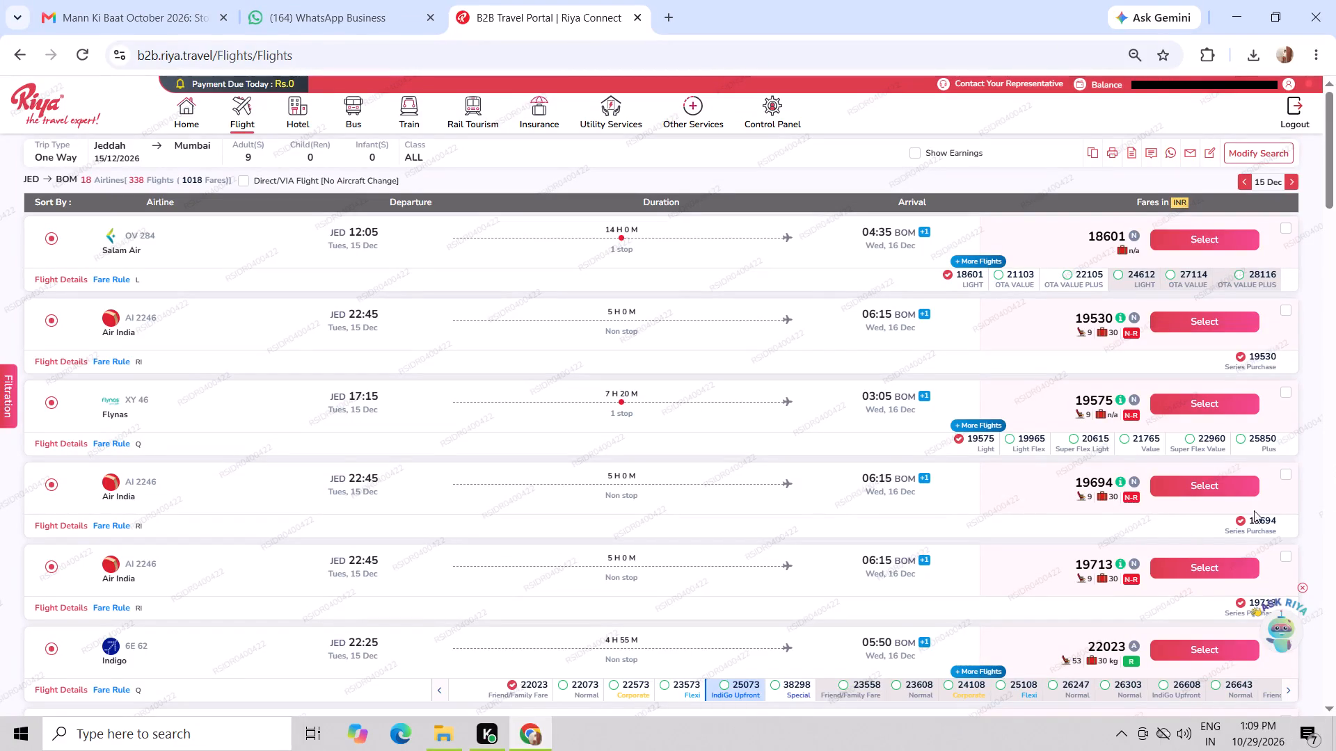
Compare the OTA VALUE and OTA VALUE PLUS fares on Salam Air flight OV 284, leaving OTA VALUE PLUS selected.
click(997, 273)
click(1063, 280)
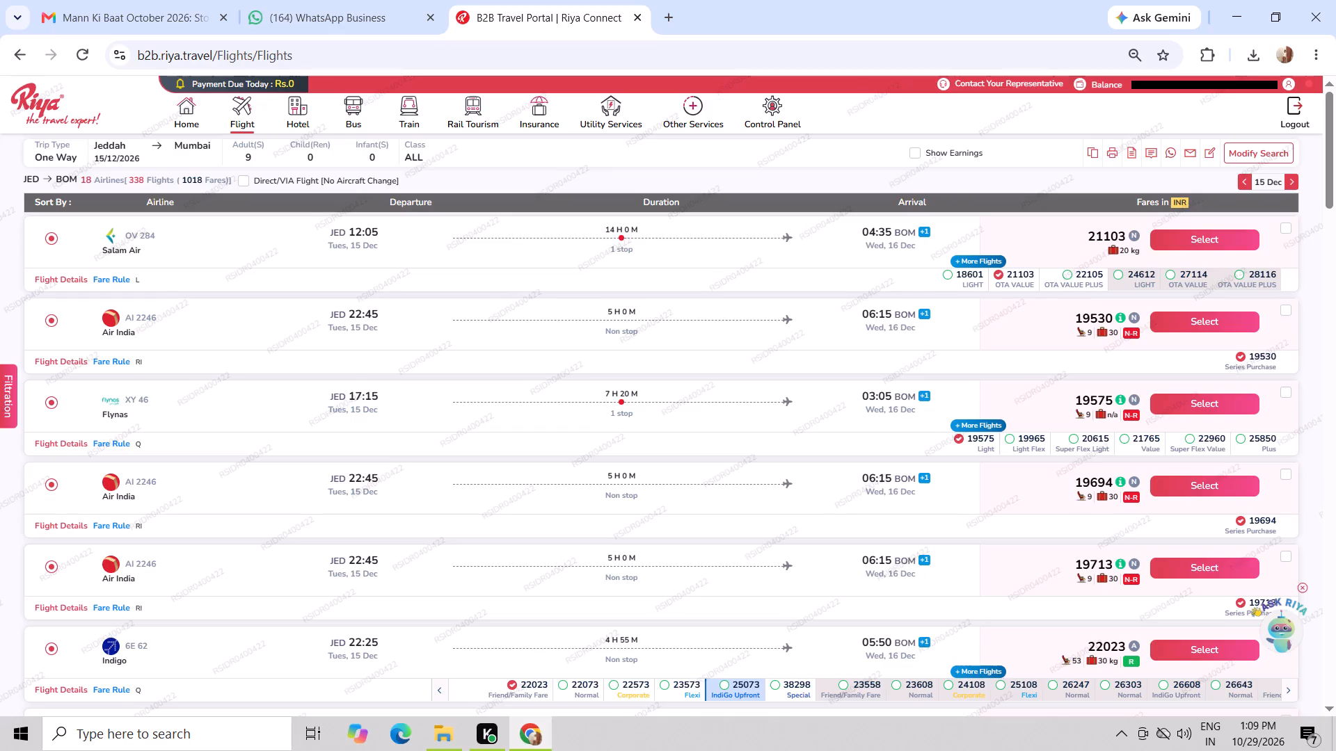
click(1067, 277)
Select the Value fare on the Flynas XY 46 flight from Jeddah to Mumbai.
double_click(1125, 439)
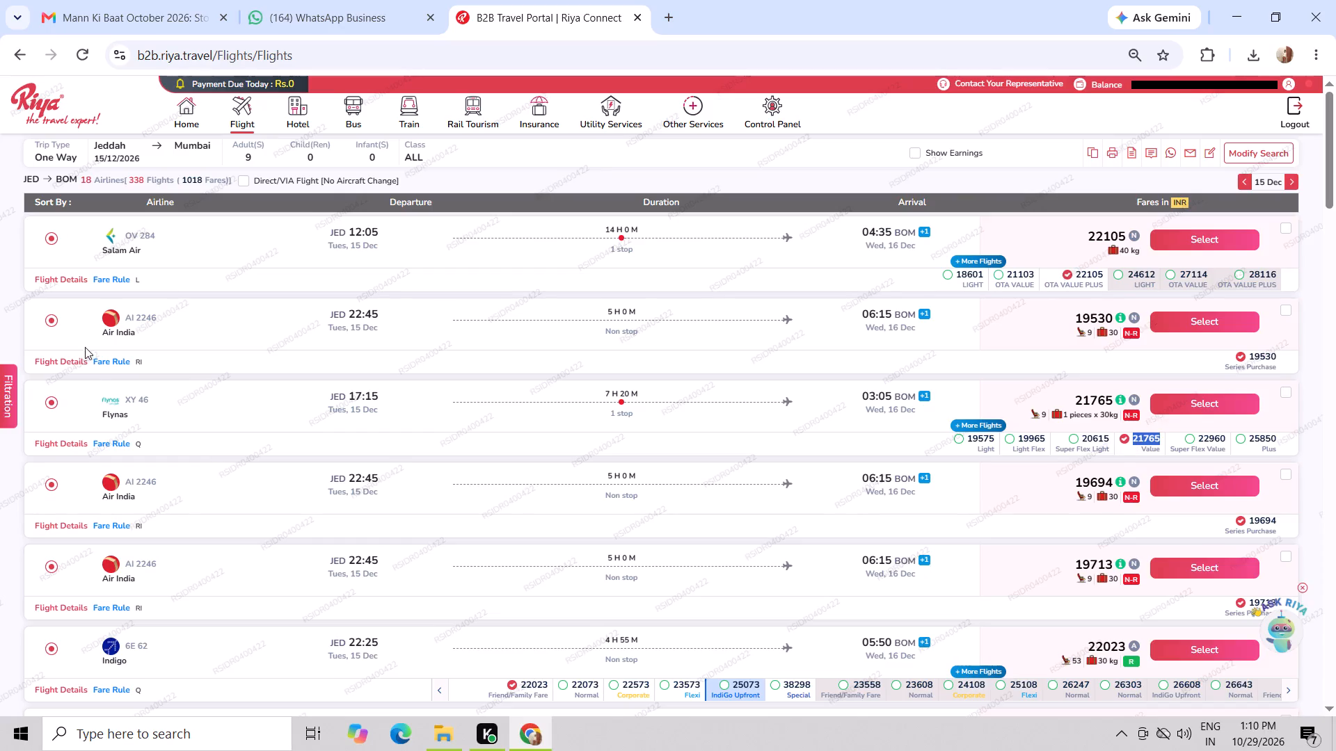
Open the flight details of the Air India AI 2246 flight with the 19530 Series Purchase fare to view its baggage rules.
click(66, 360)
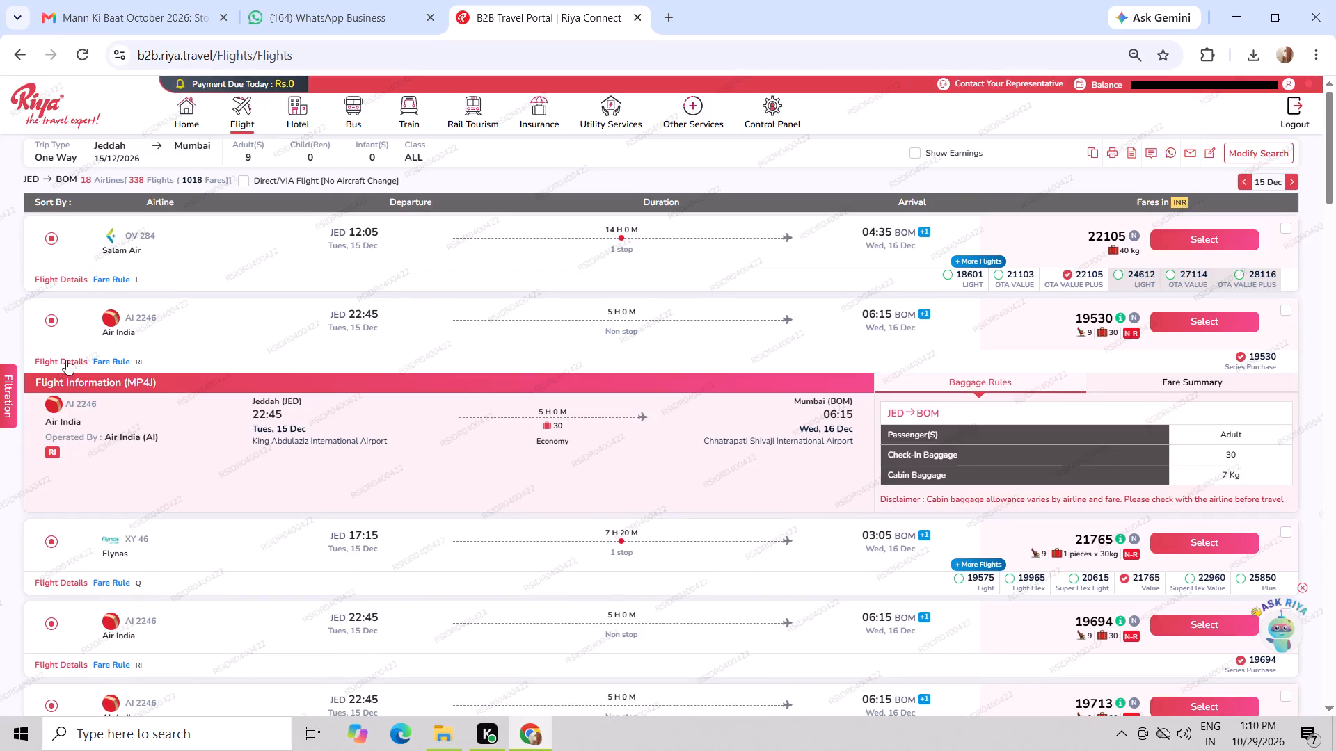
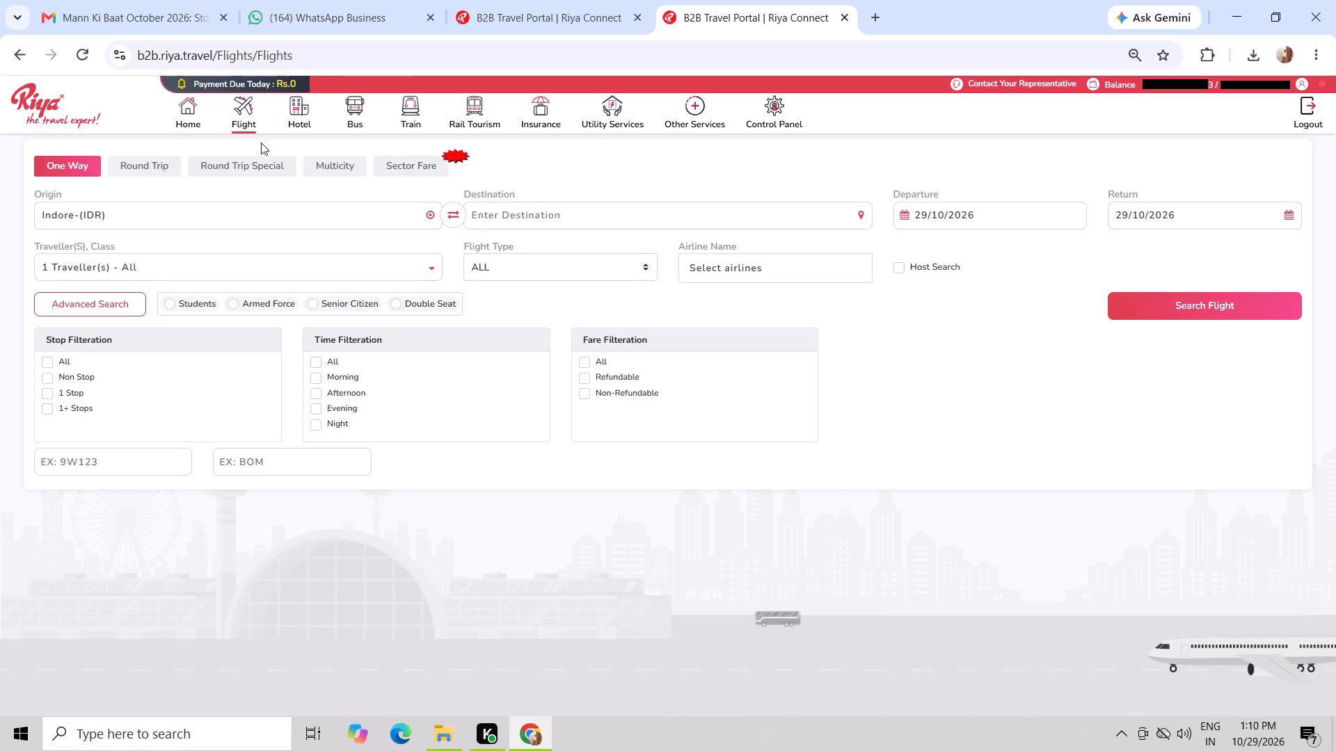
Set the blank one-way flight search's origin to Jeddah (JED) and its destination to Mumbai (BOM).
triple_click(280, 214)
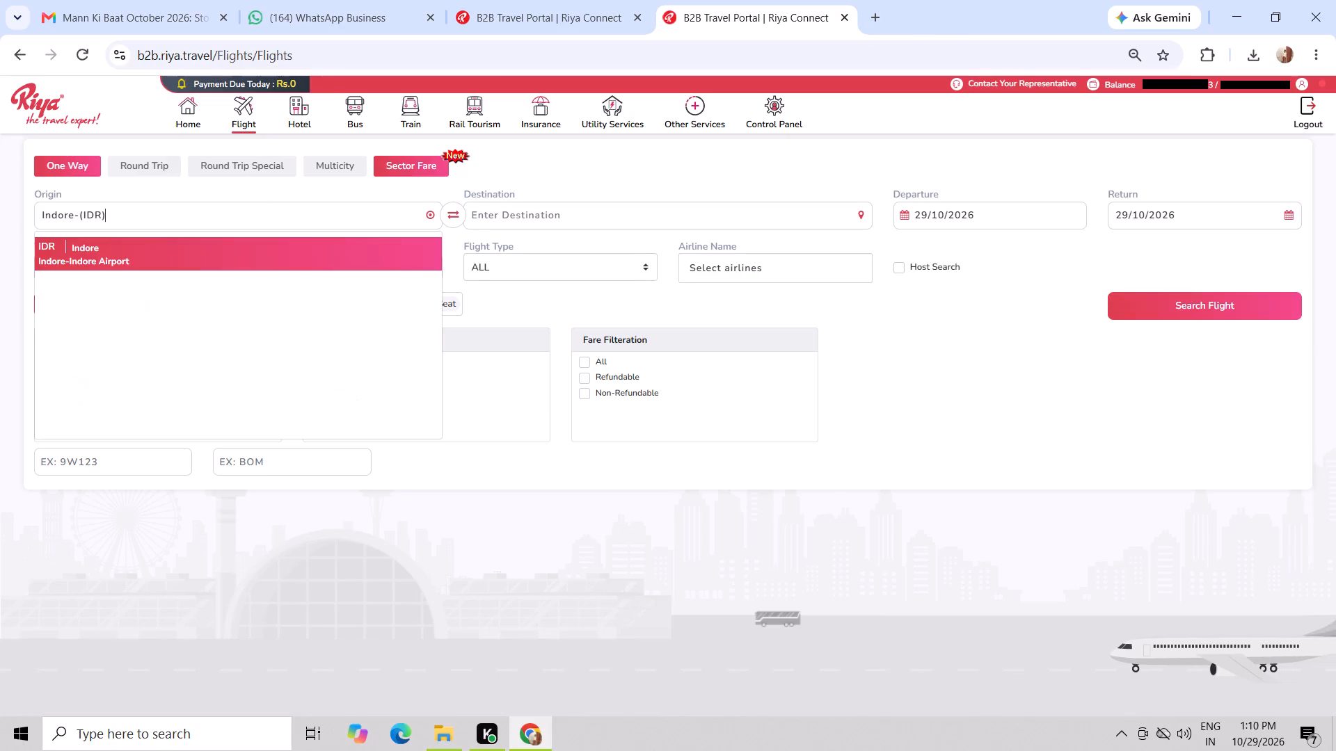
text(jed)
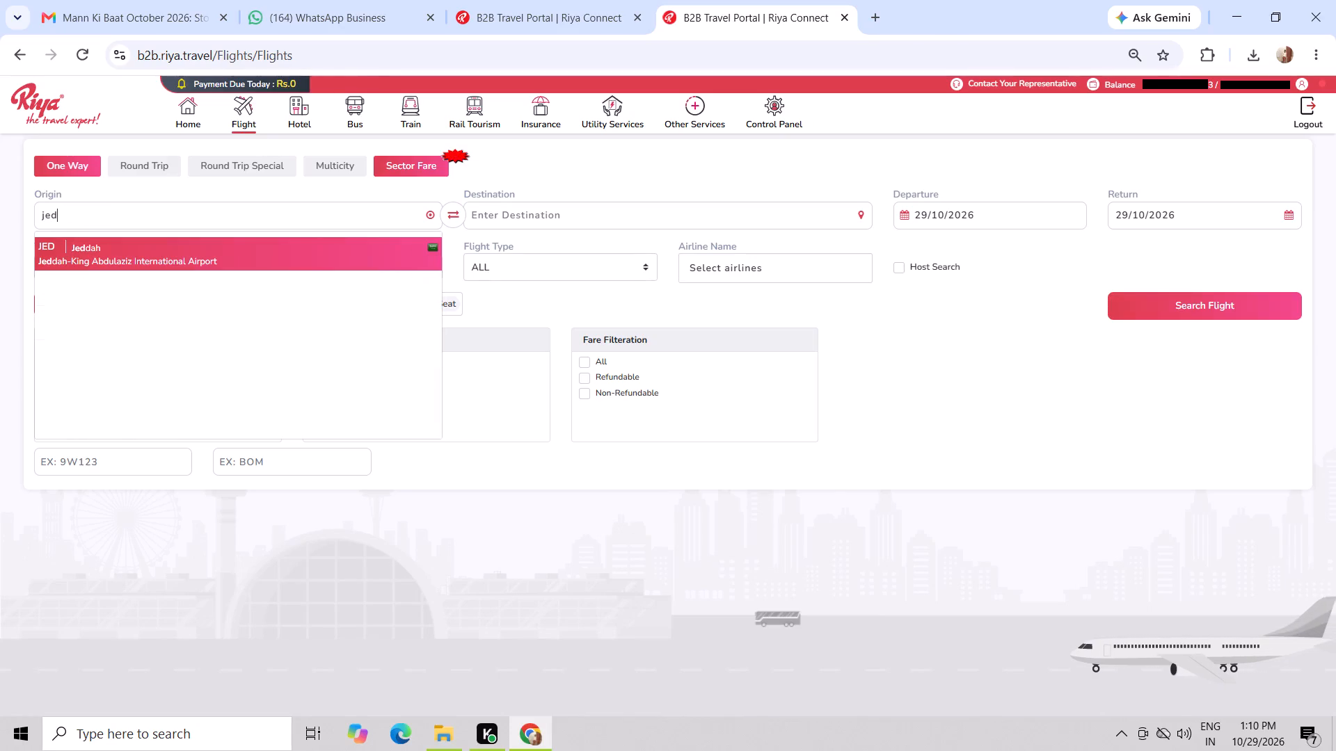
click(257, 266)
click(598, 216)
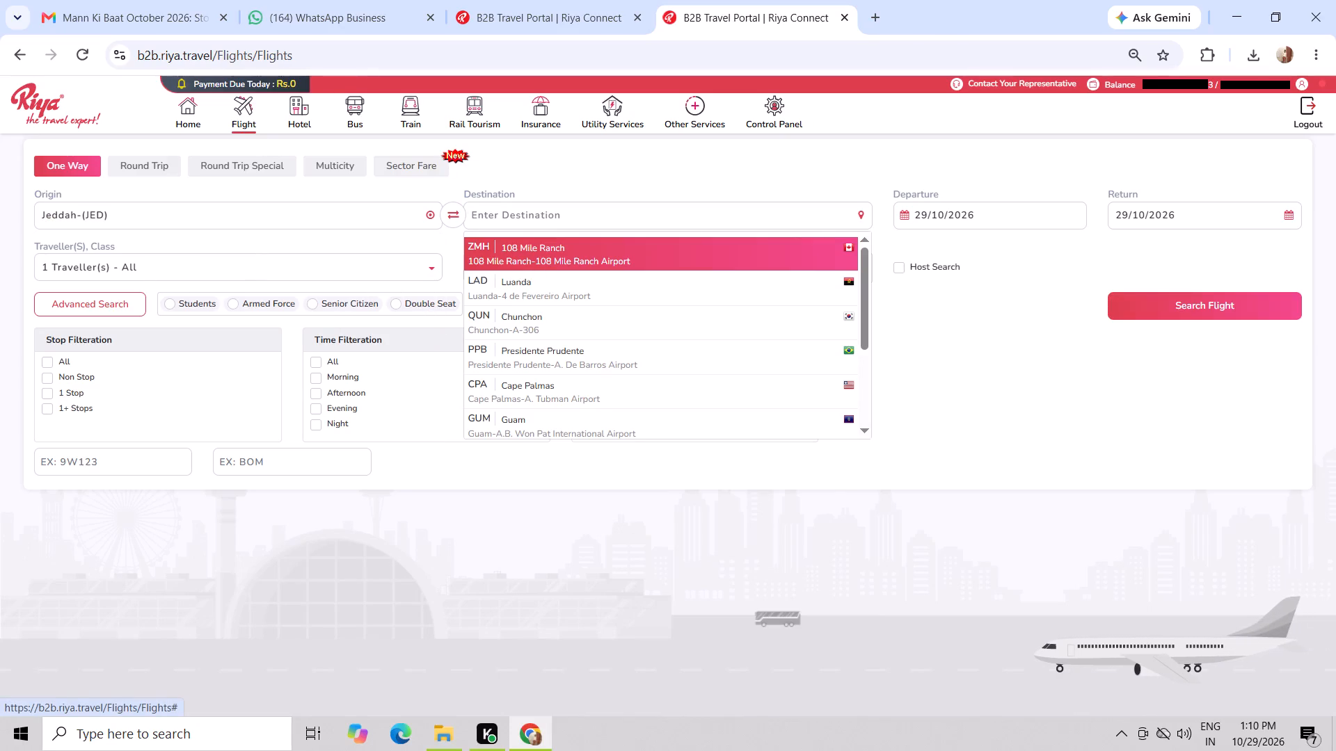
text(bo)
key(m)
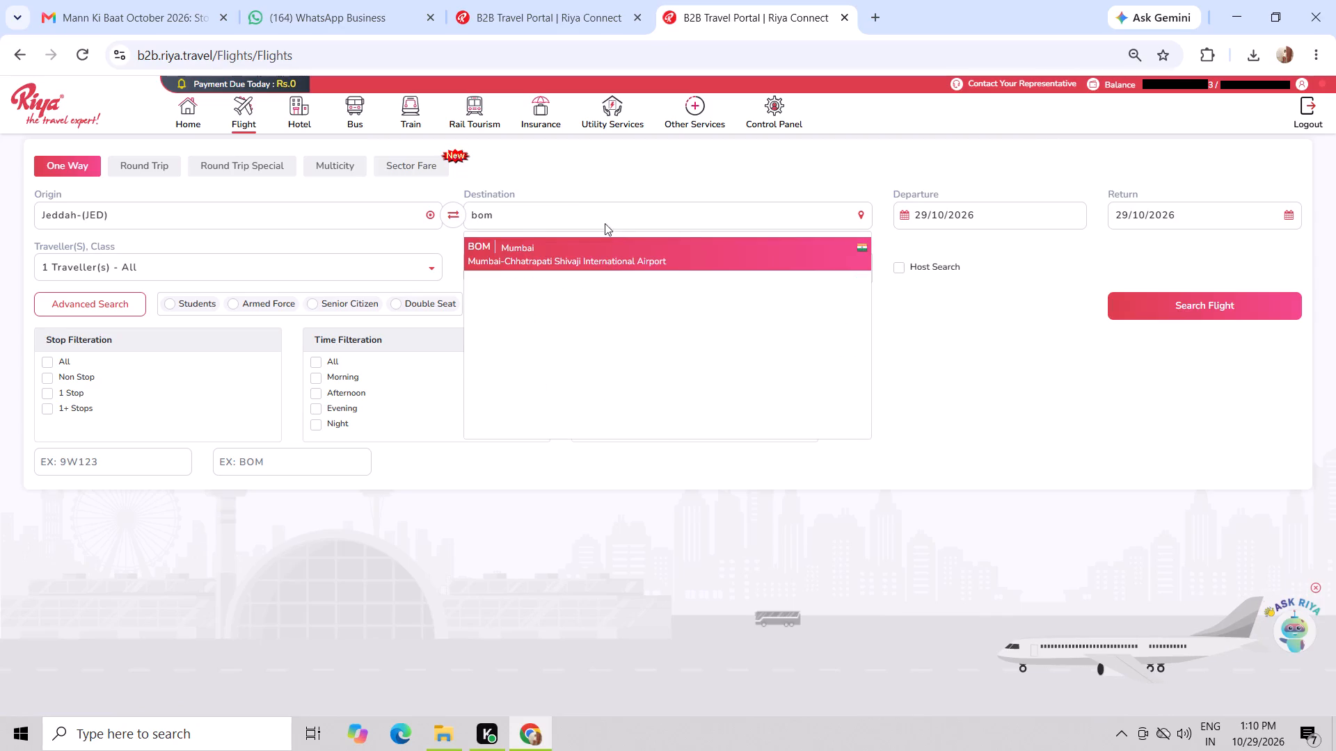
click(612, 236)
click(550, 220)
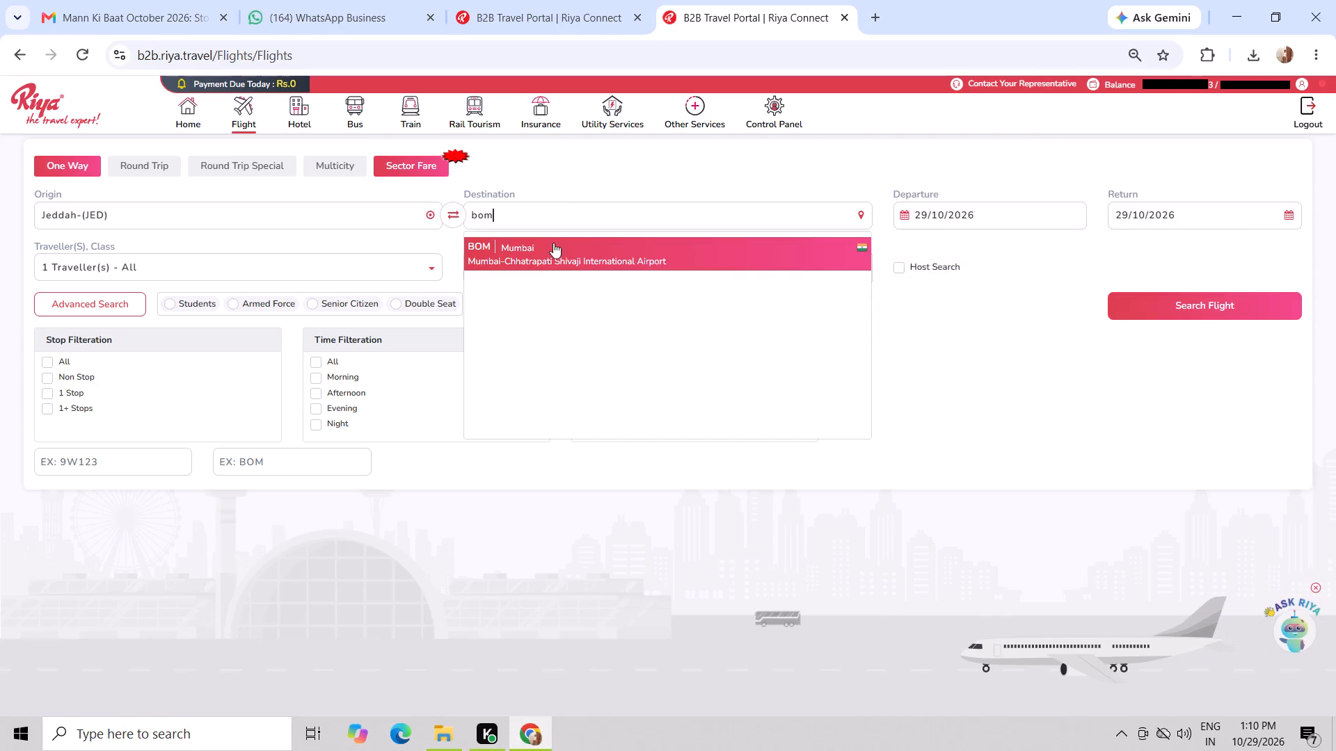
click(553, 249)
Modify the 15 December Jeddah–Mumbai search in the other tab, swapping it to Mumbai–Jeddah and bringing up November 2026 for the departure date.
click(549, 10)
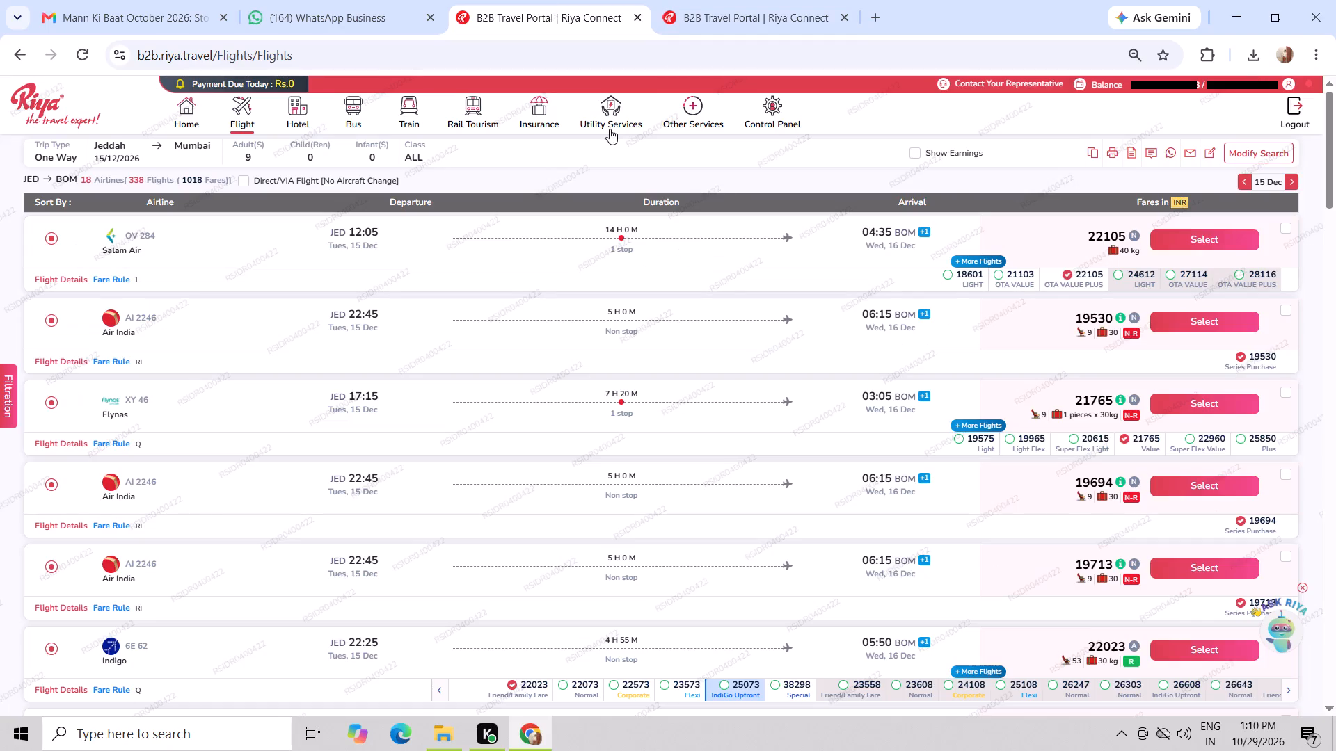
click(1239, 147)
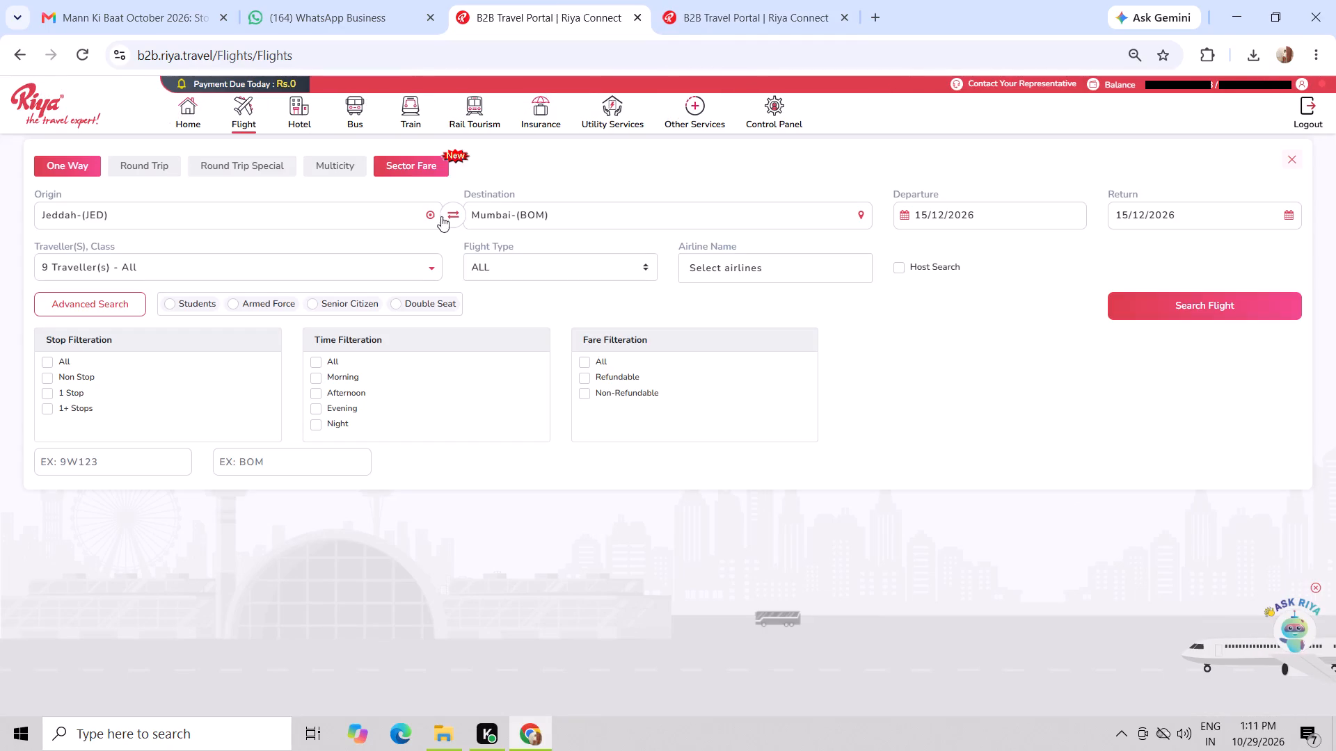
click(448, 216)
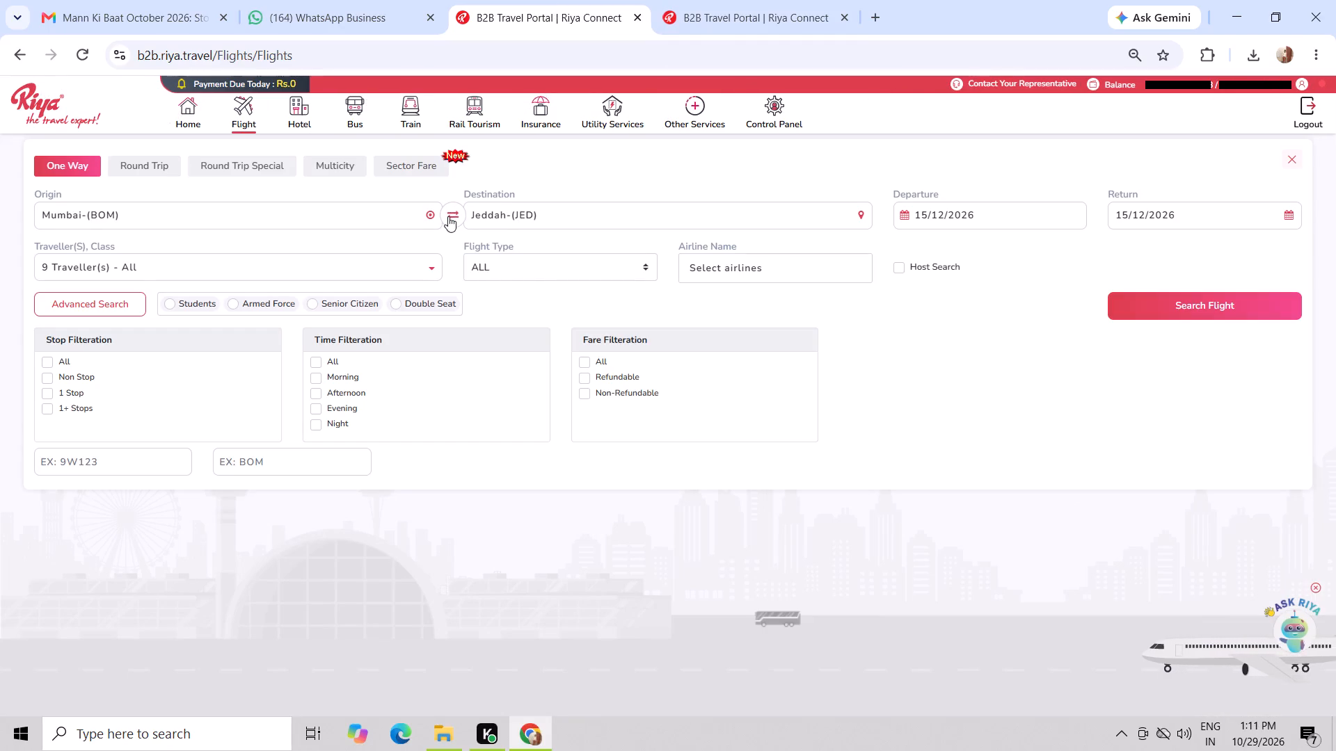
click(932, 215)
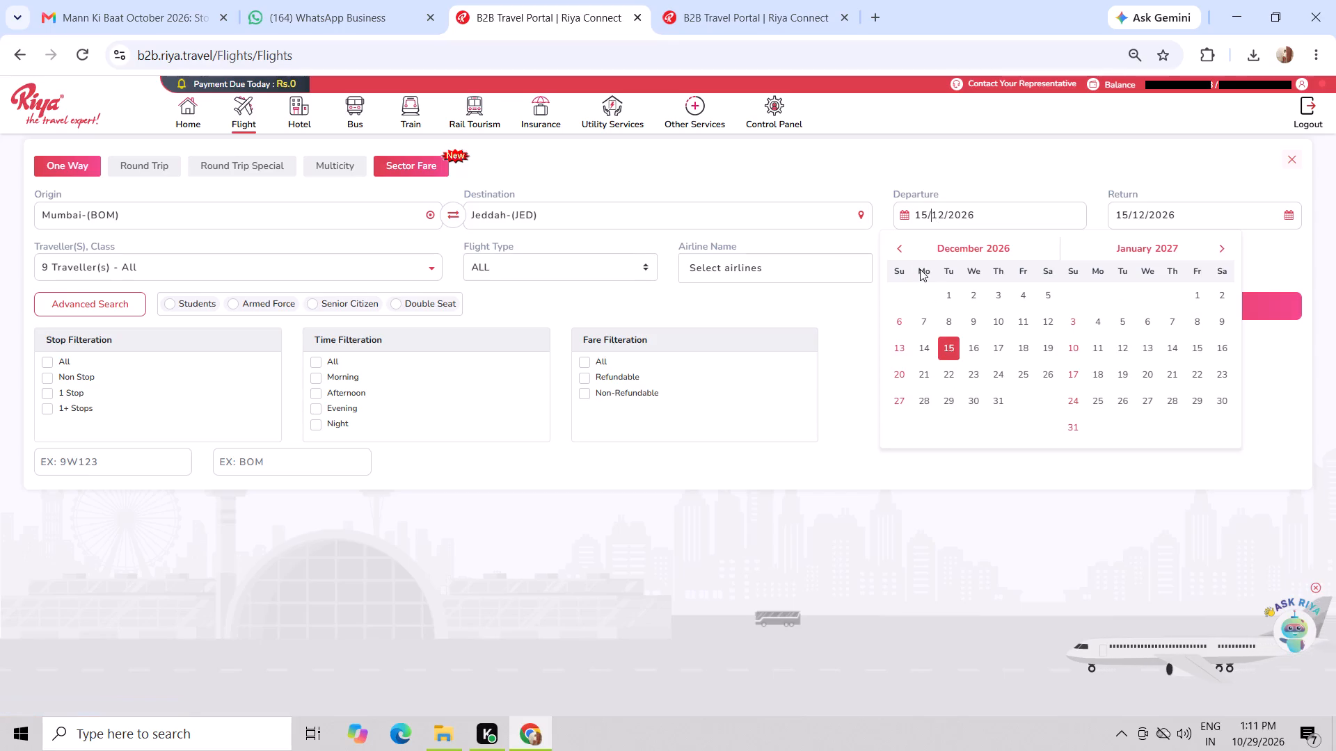
click(899, 248)
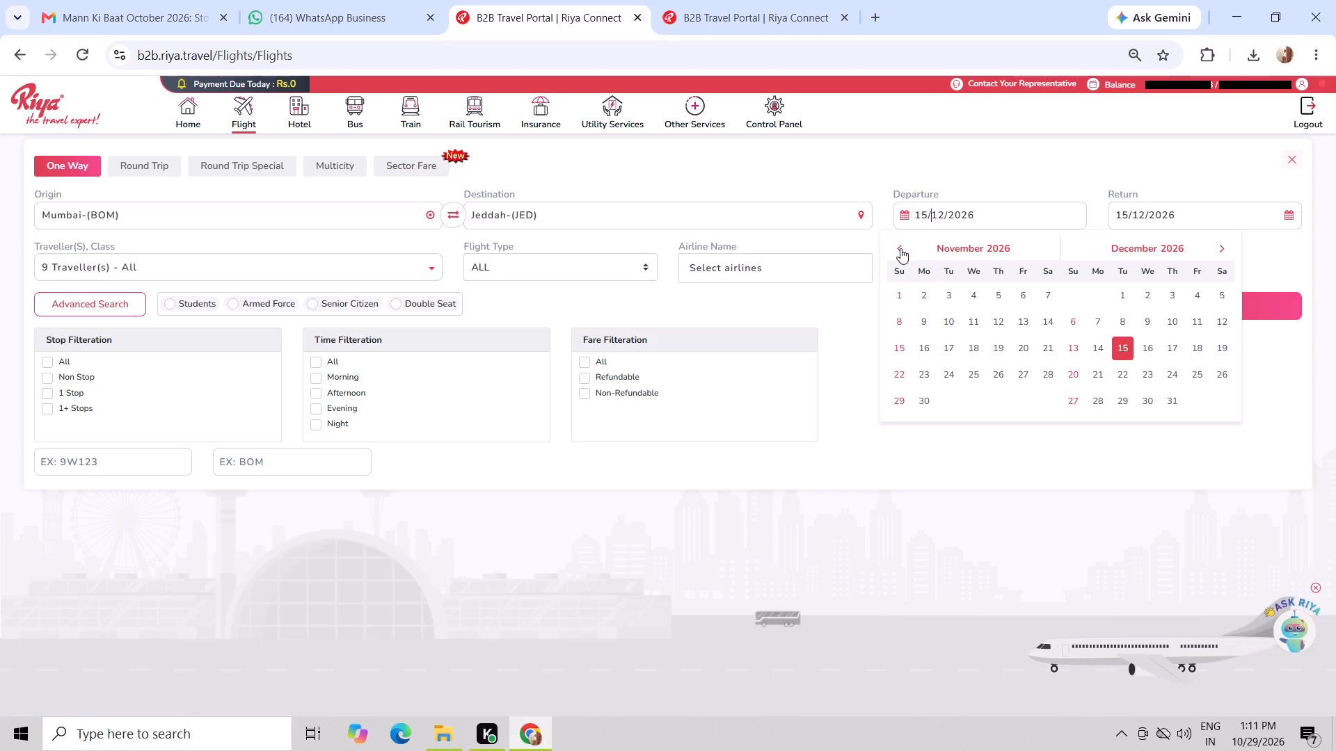